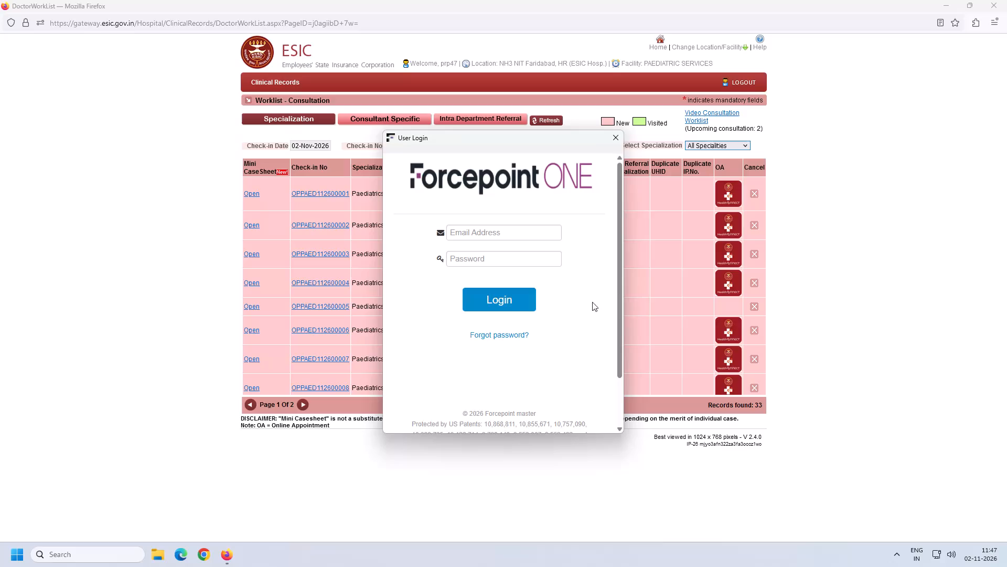
Close the Forcepoint ONE user login window without signing in.
left_click(616, 136)
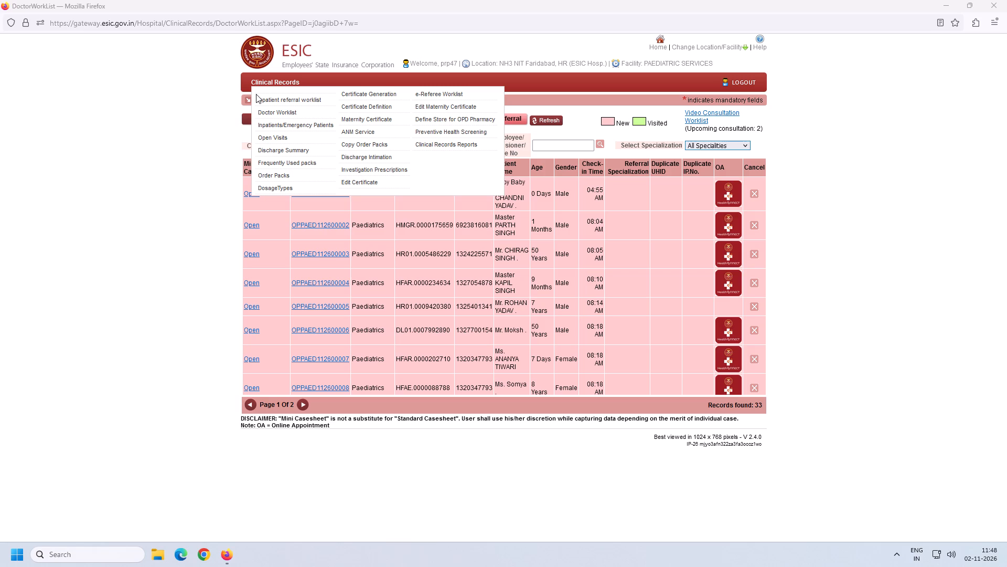
Log out of the ESIC clinical records session from the consultation worklist.
left_click(745, 80)
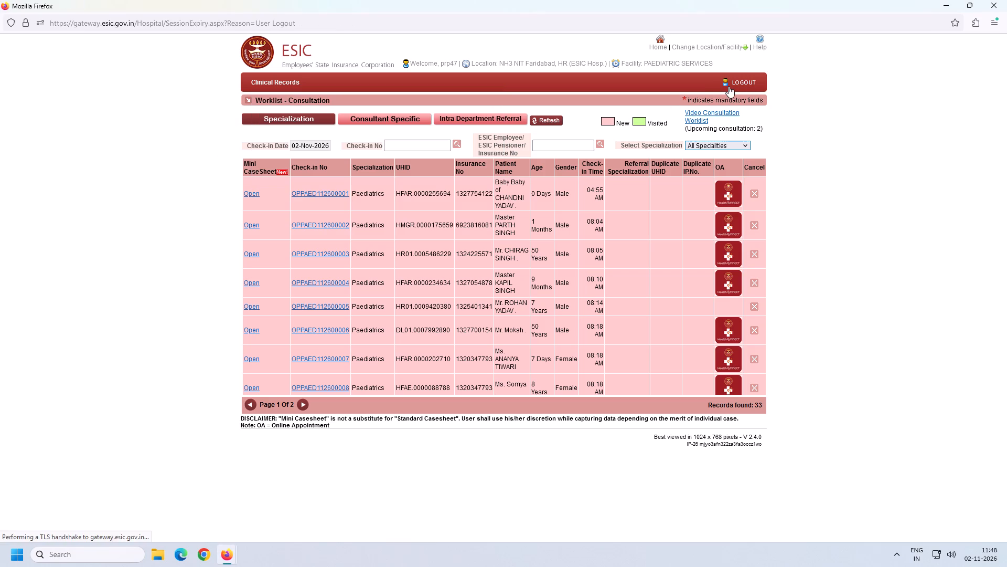
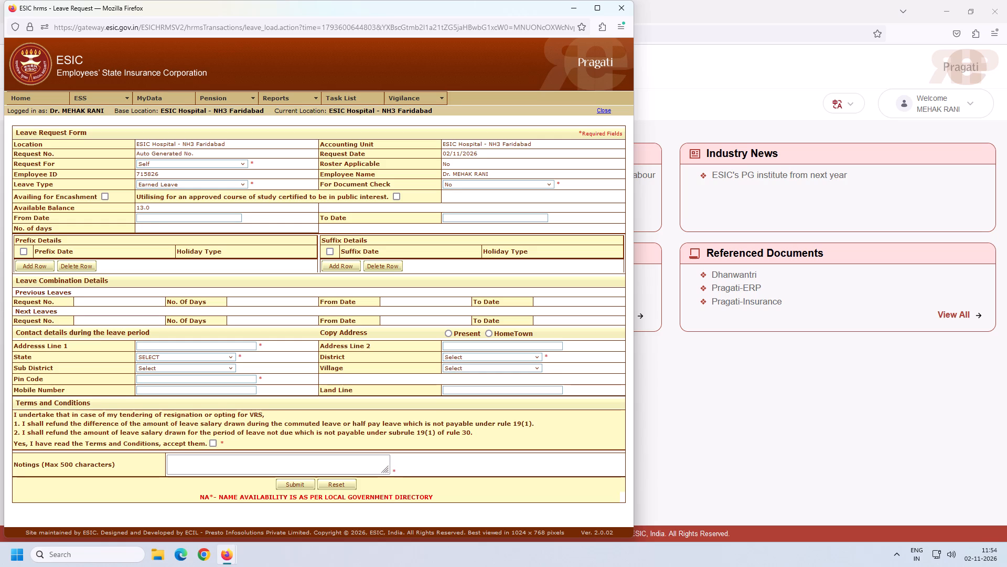
Set the leave request's From Date to 15/10/2026.
left_click(154, 218)
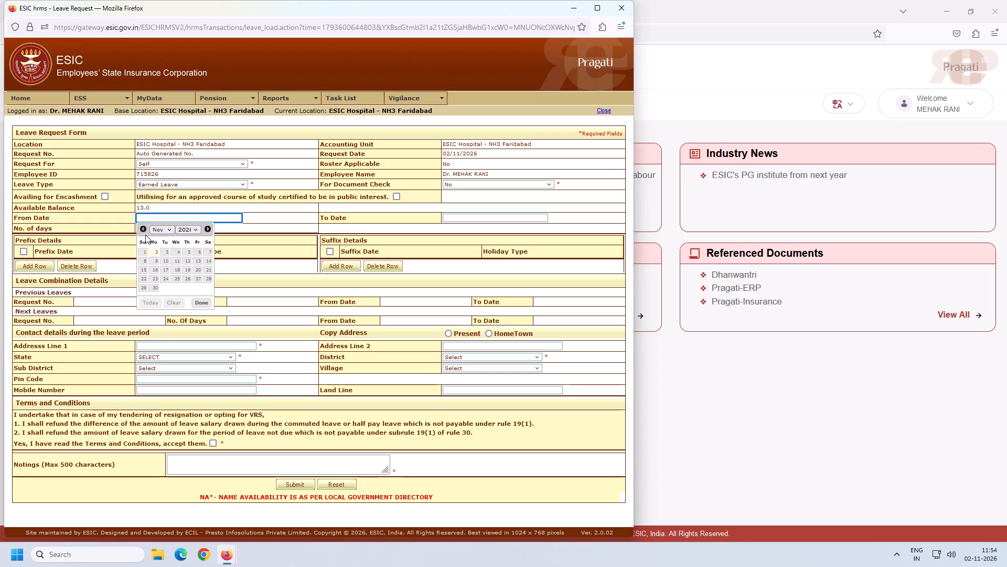
left_click(143, 229)
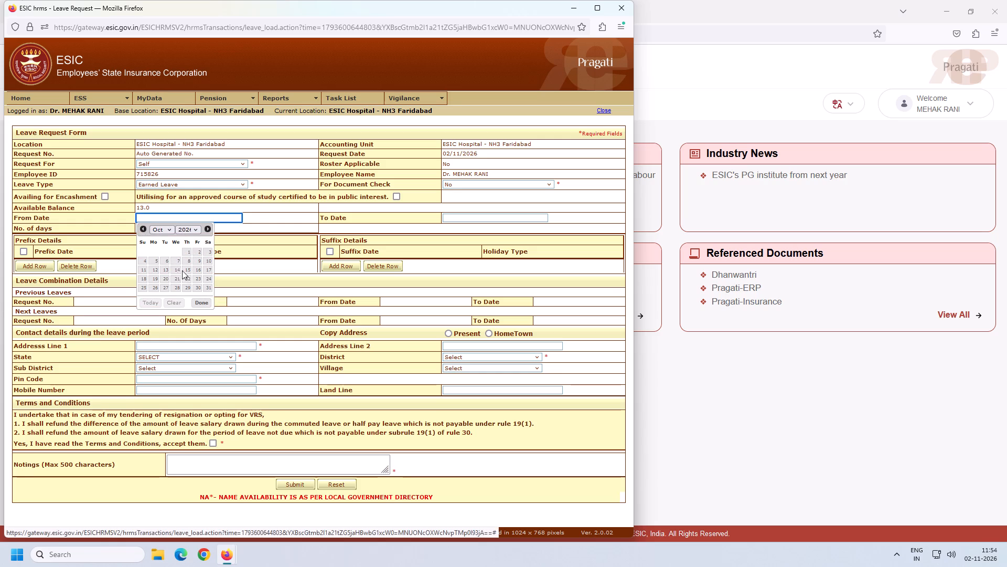
left_click(187, 270)
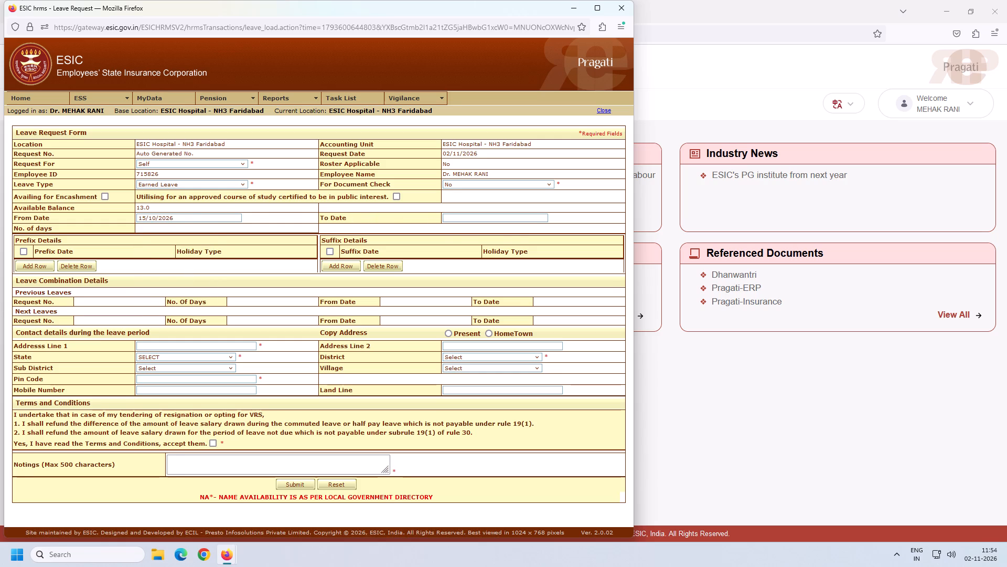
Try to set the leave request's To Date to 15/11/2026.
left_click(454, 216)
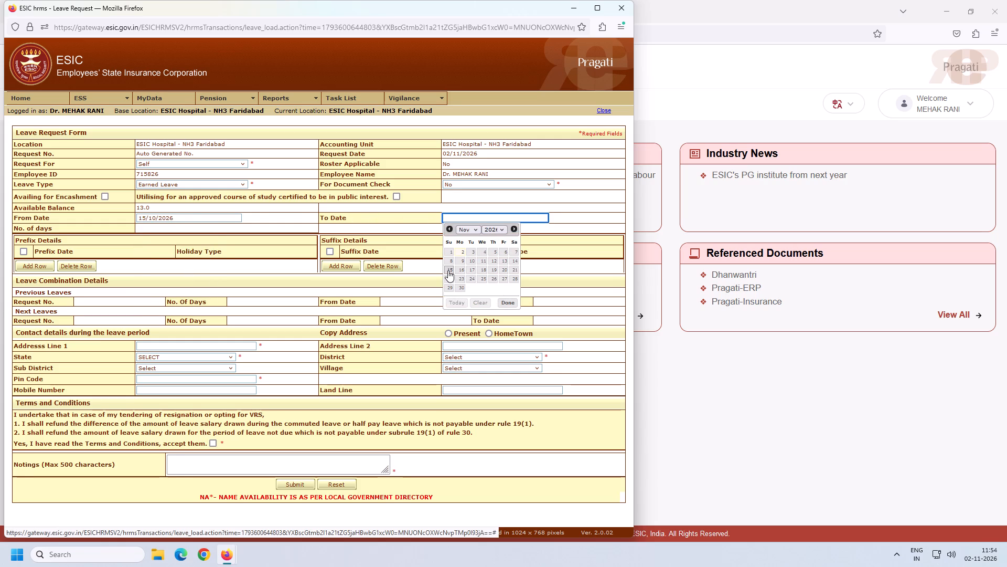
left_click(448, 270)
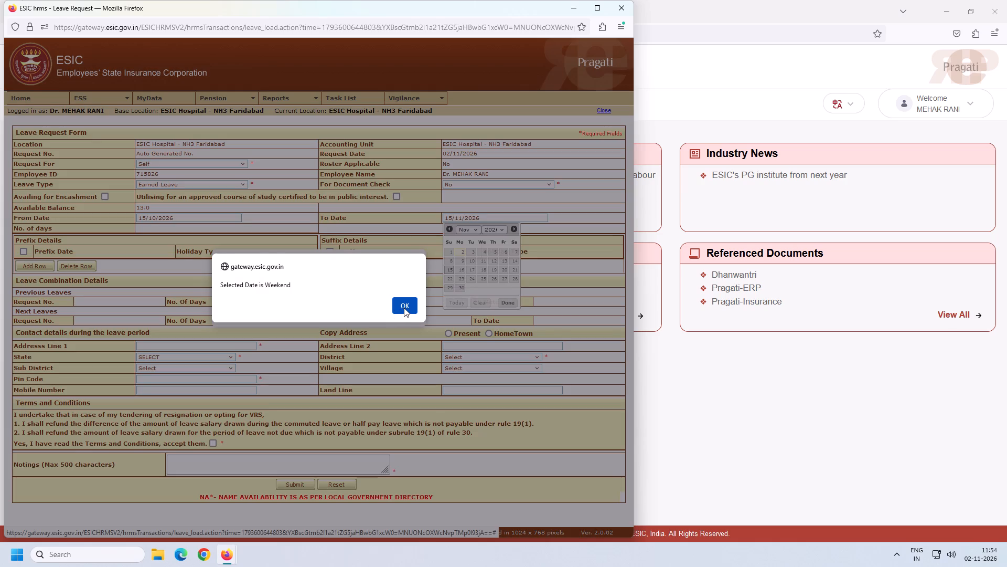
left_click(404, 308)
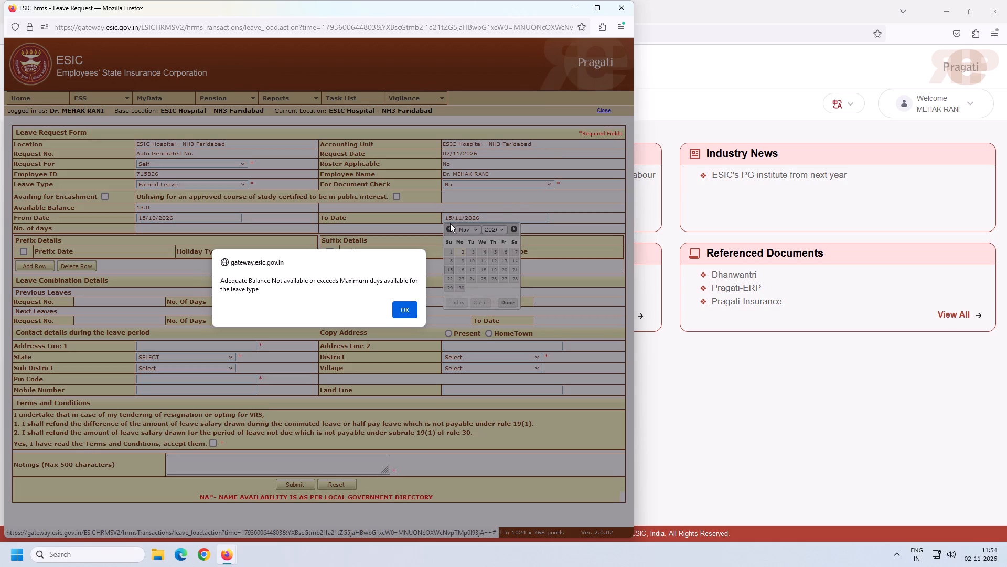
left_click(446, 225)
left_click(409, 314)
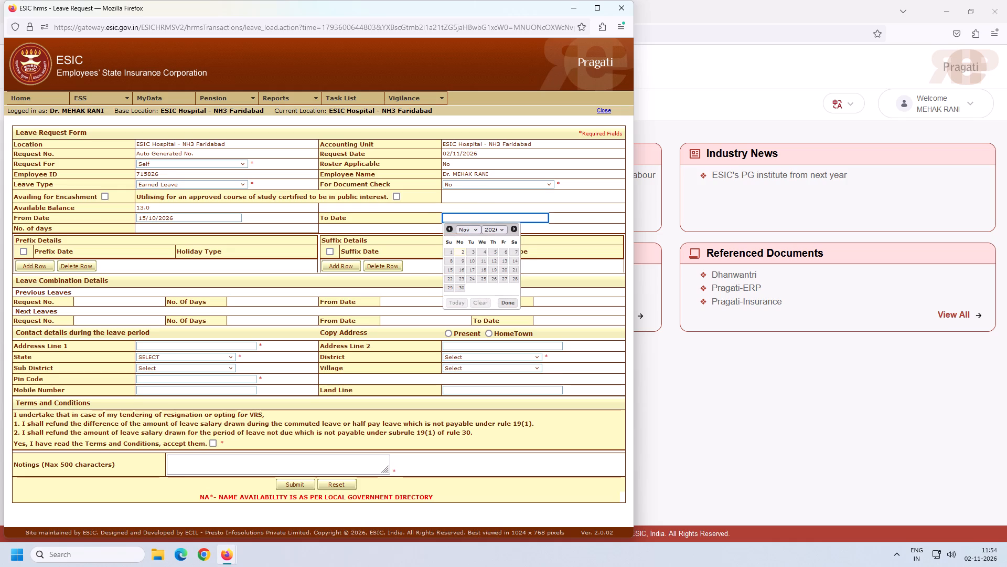
Set the leave request's To Date to 15/10/2026.
left_click(449, 226)
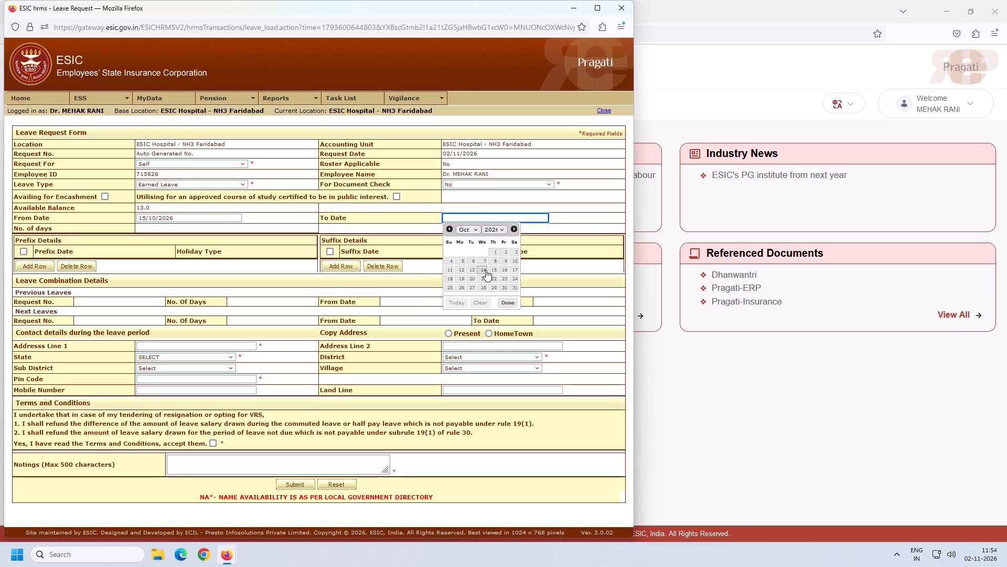
left_click(492, 269)
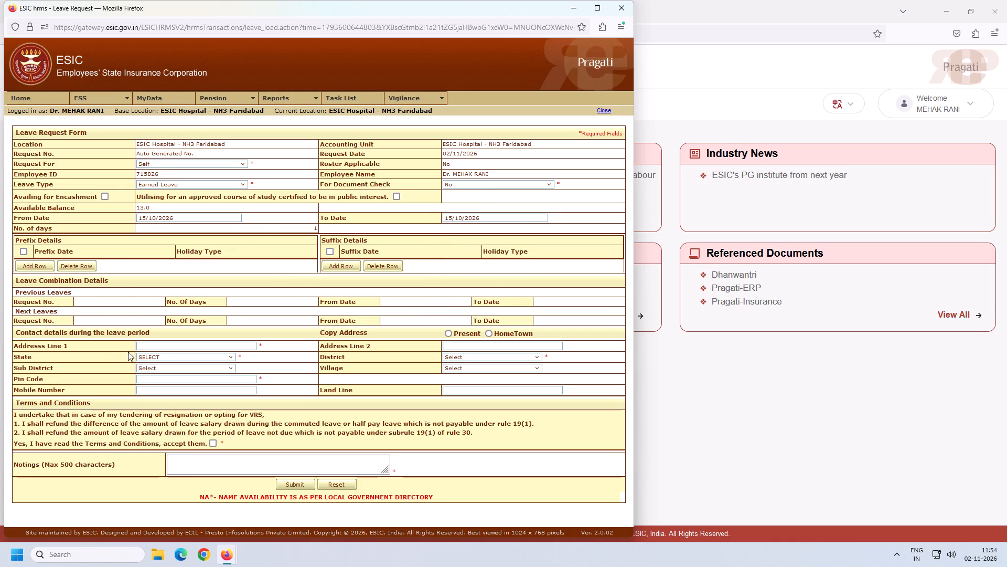
Set the state to Haryana and the district to Hisar in the contact details for the leave period.
left_click(157, 359)
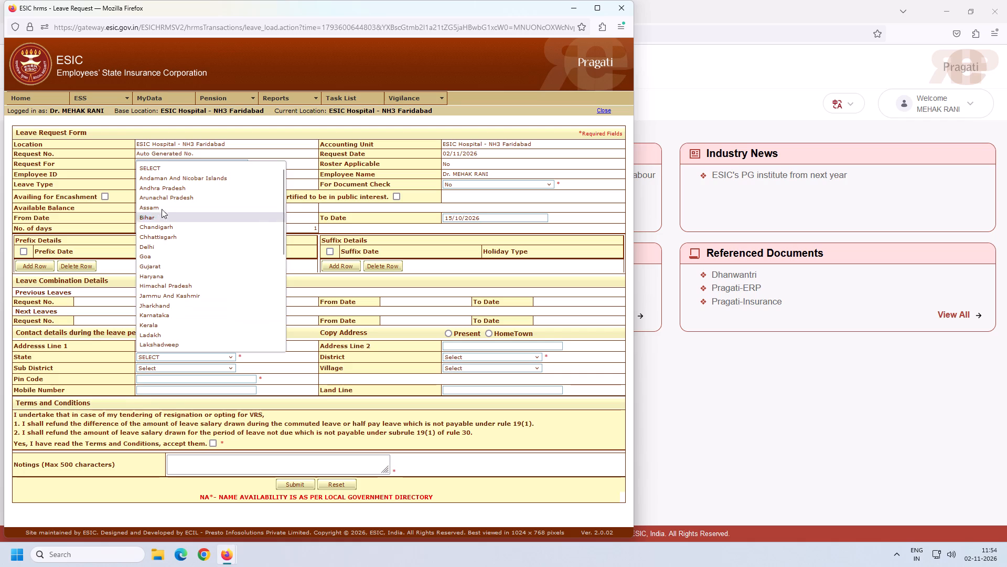
left_click(162, 274)
left_click(485, 357)
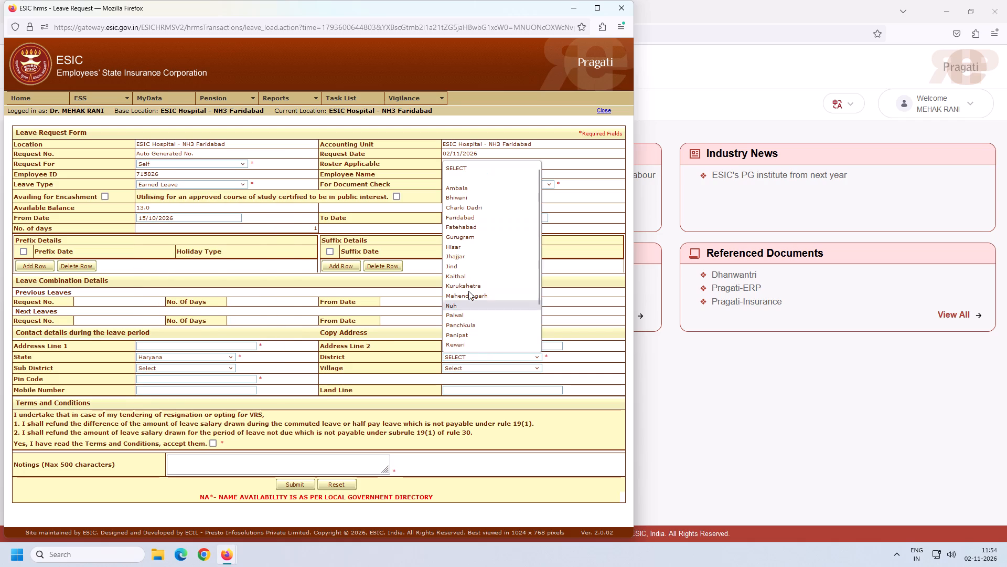
left_click(473, 220)
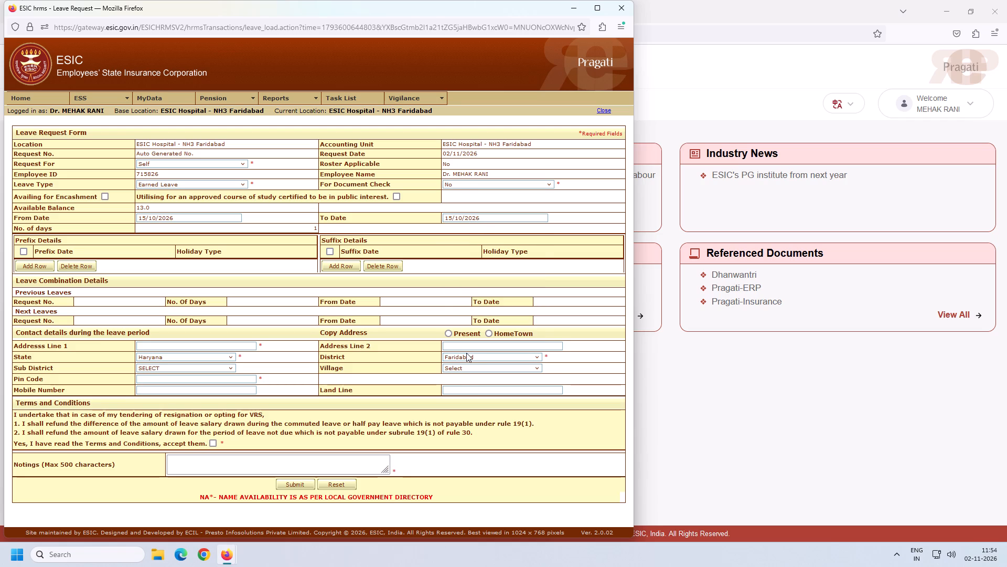
left_click(467, 356)
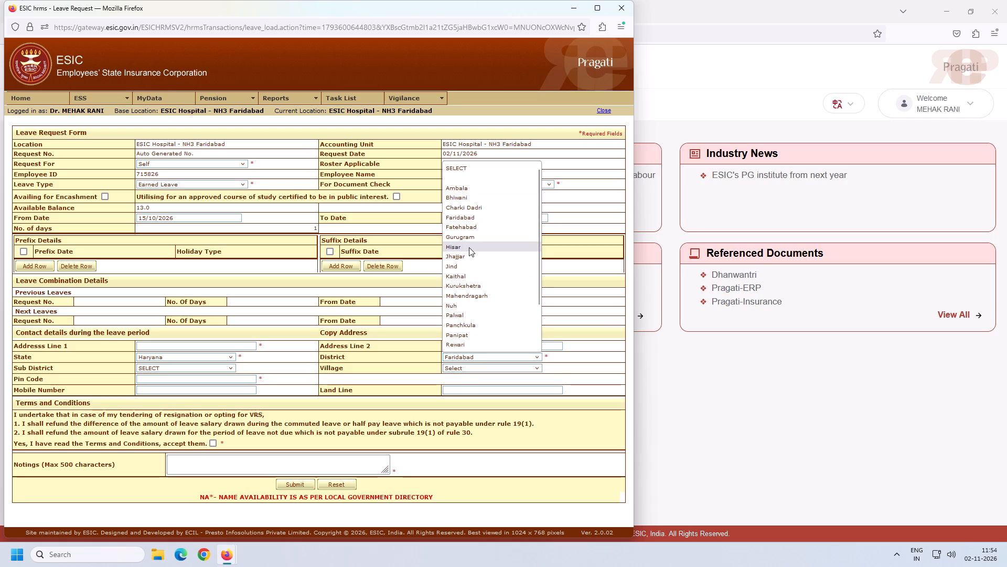
left_click(469, 247)
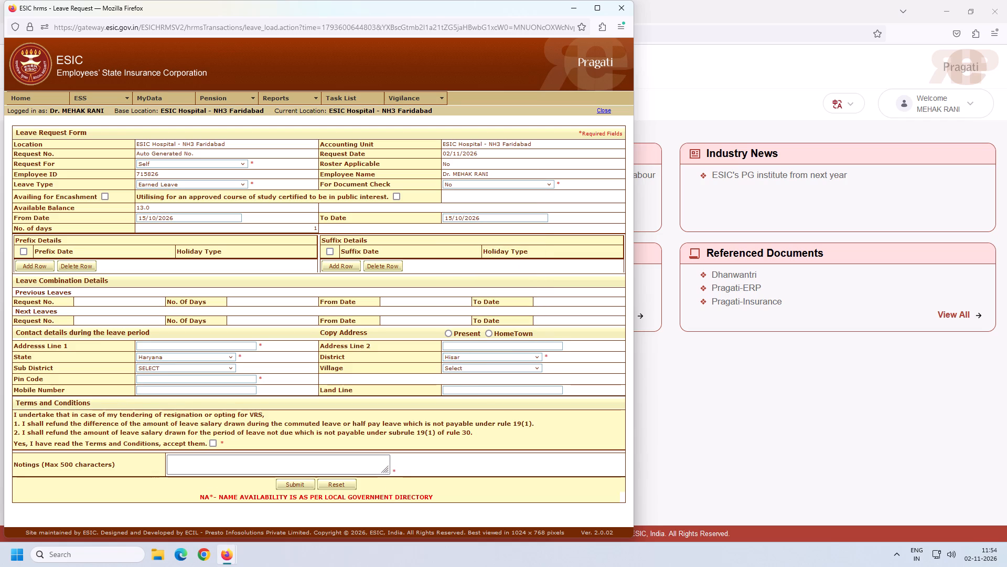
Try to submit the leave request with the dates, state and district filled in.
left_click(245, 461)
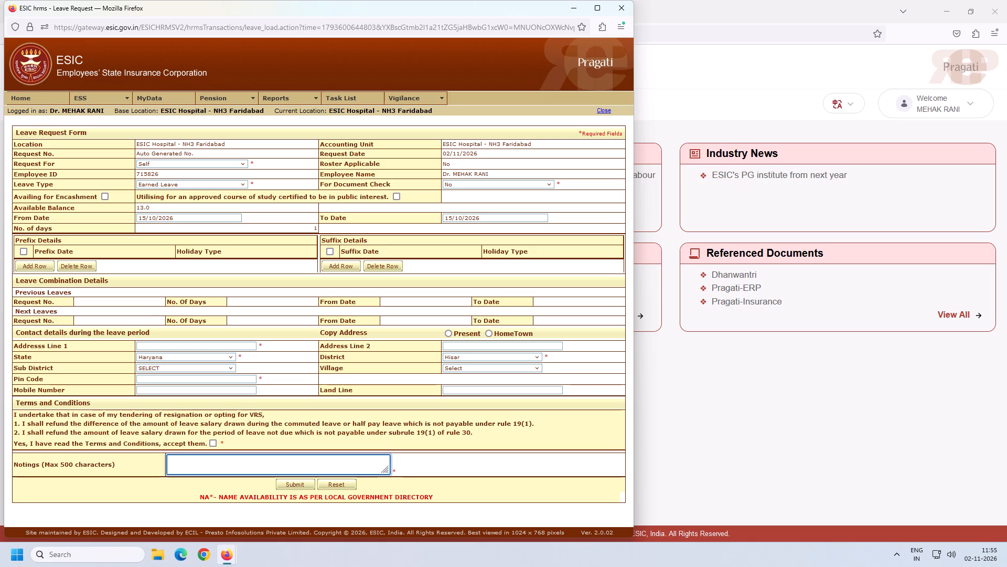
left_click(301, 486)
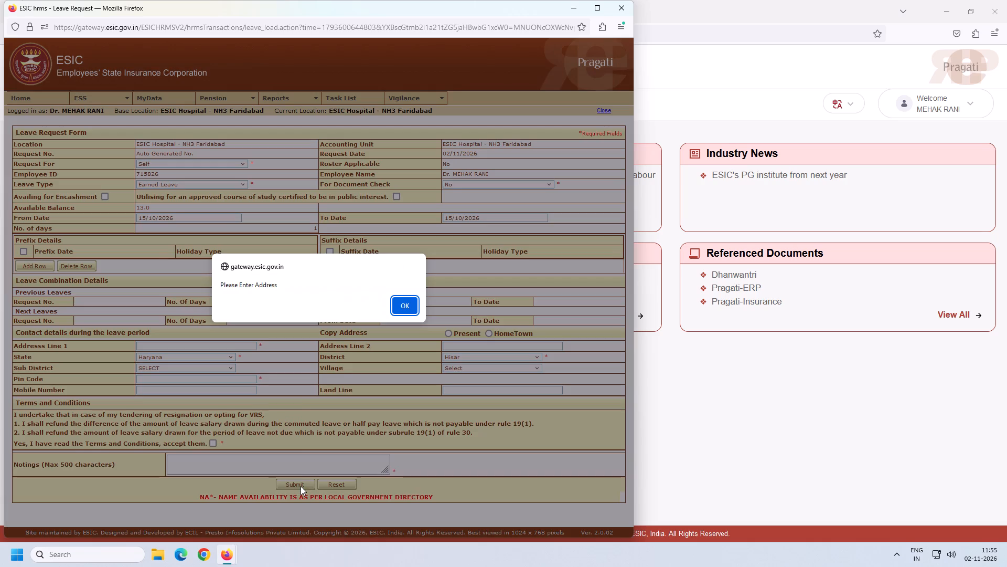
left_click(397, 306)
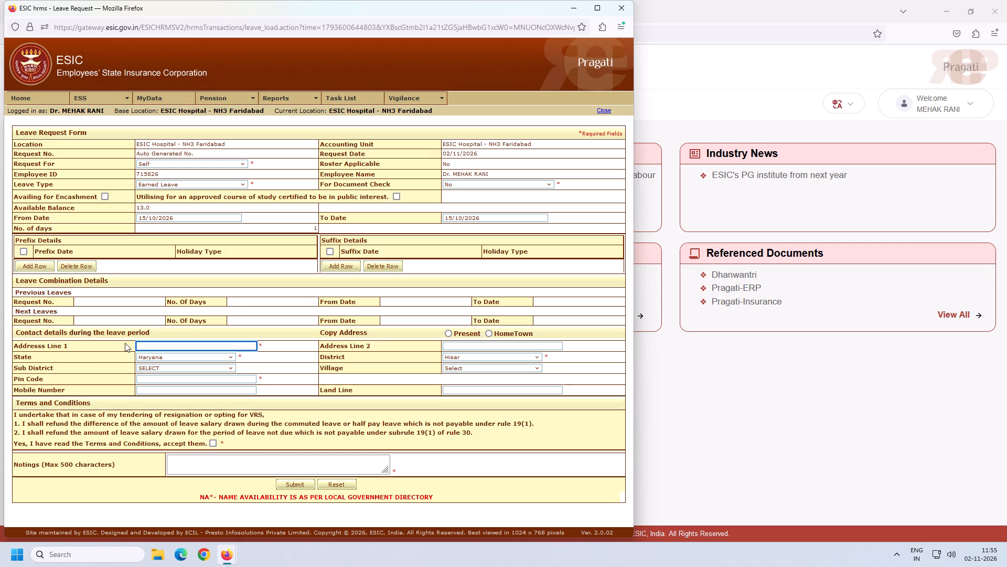
Enter haryana as Address Line 1 in the contact details and try submitting the leave request.
type("har")
type("yaa")
key("BackSpace")
key("n")
key("a")
left_click(286, 489)
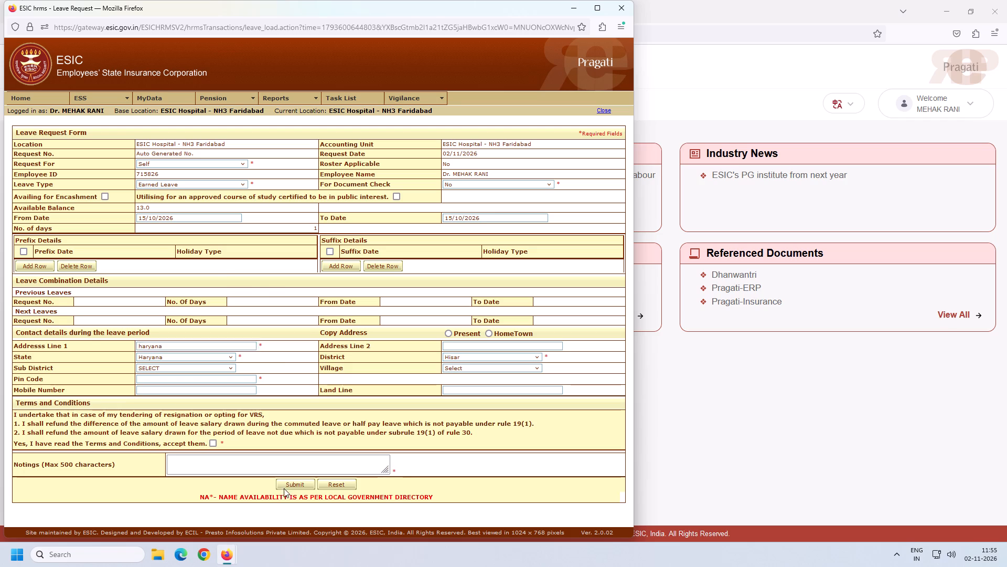
left_click(405, 303)
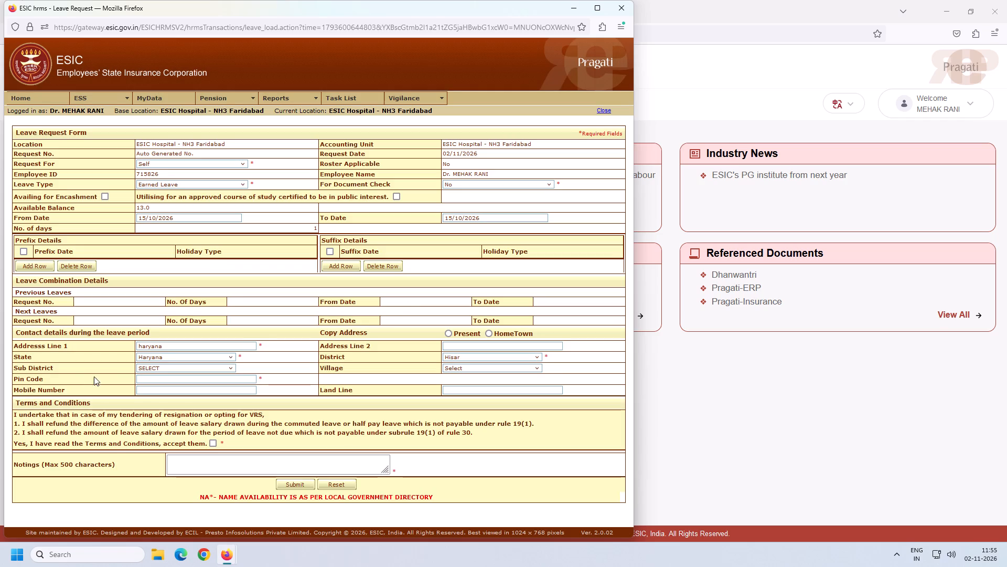
Enter the pin code in the contact details and try submitting the leave request.
left_click(165, 377)
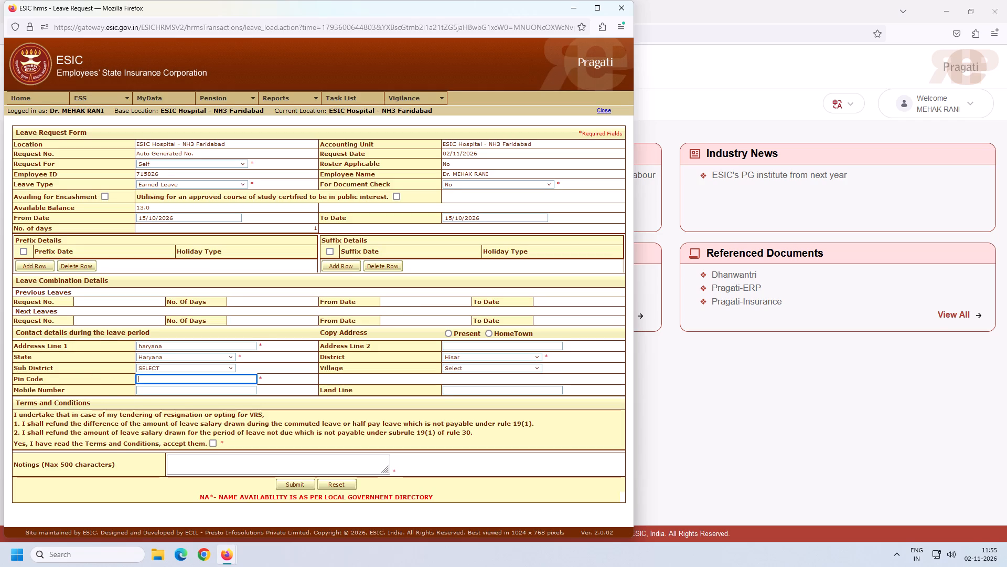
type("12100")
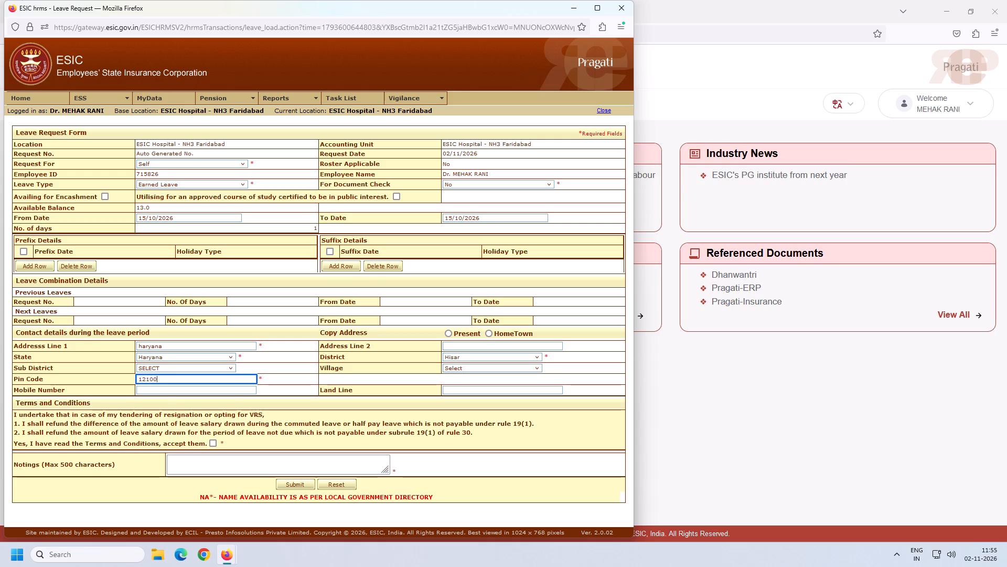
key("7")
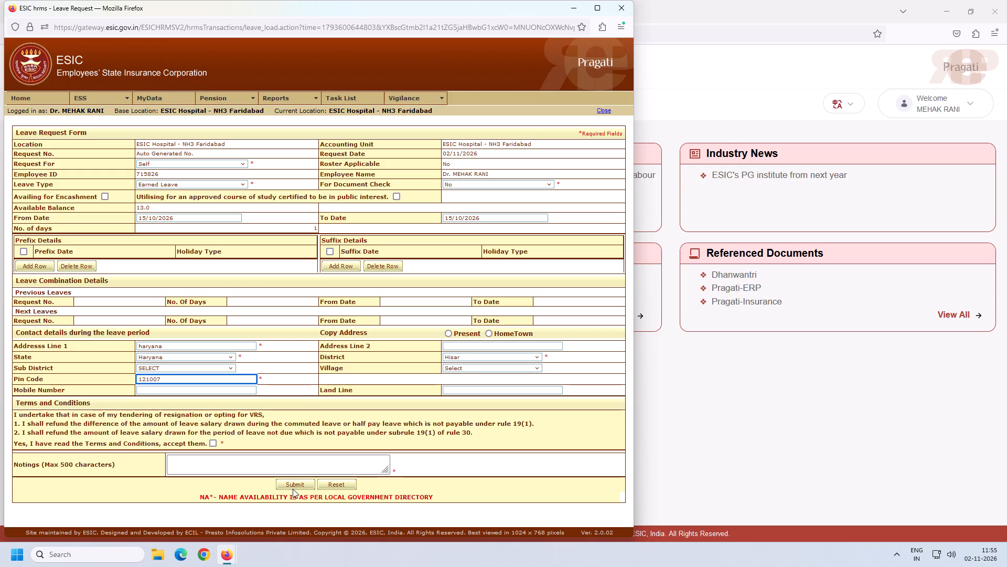
left_click(293, 489)
left_click(409, 303)
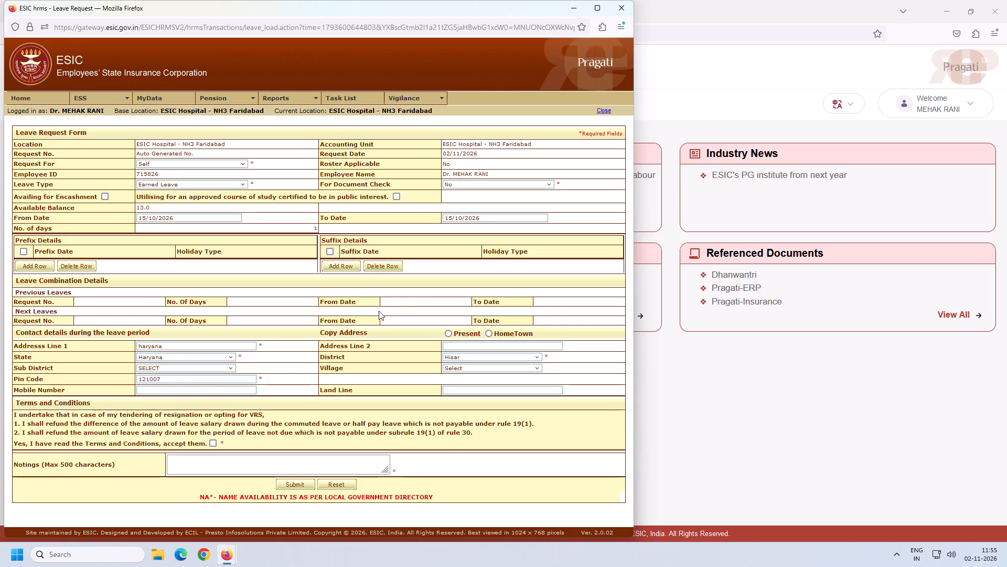
Accept the leave request's terms and conditions and try submitting the form.
left_click(210, 445)
left_click(286, 489)
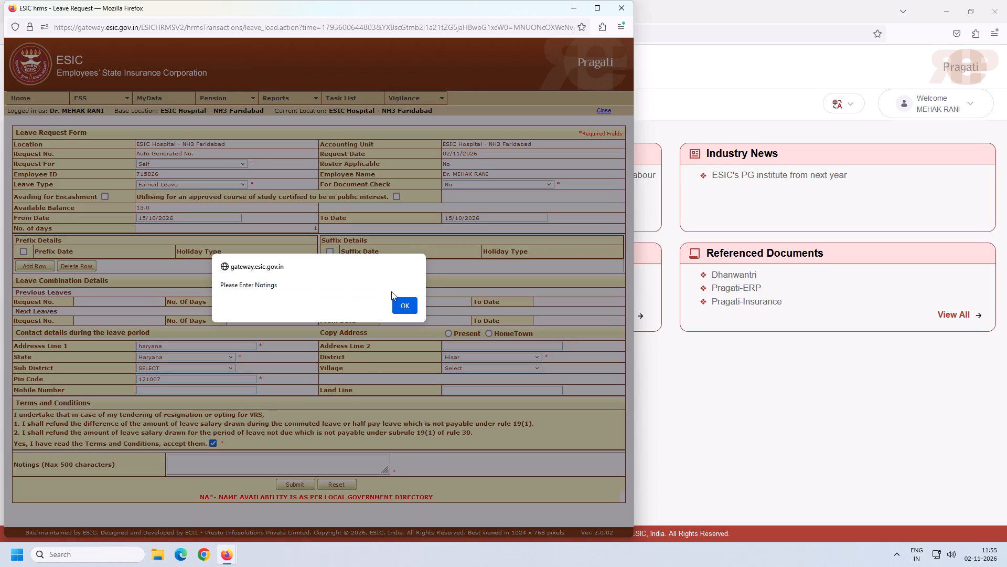
left_click(403, 304)
Enter "kindly approve" as the notings of the leave request.
type("kindlyap")
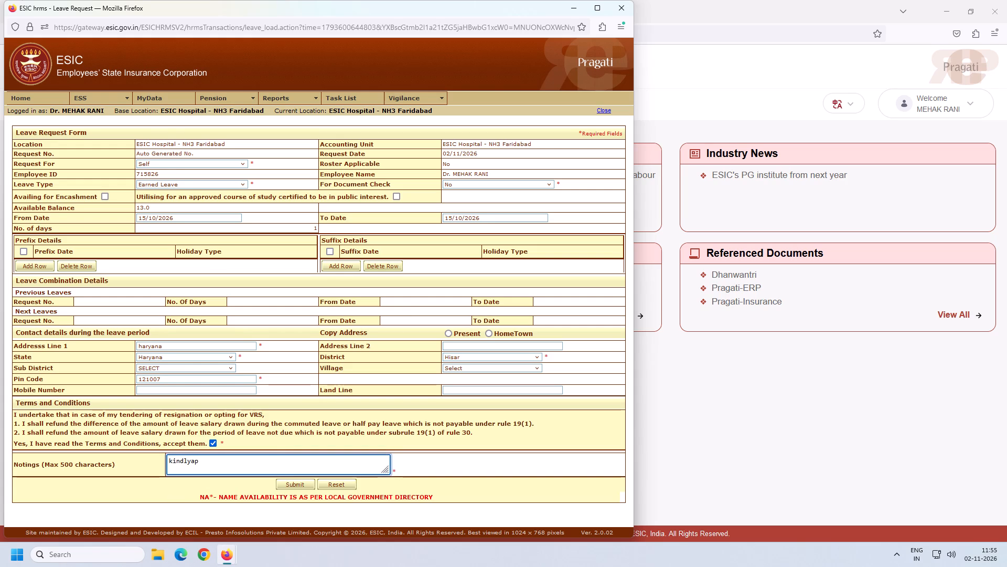
key("BackSpace")
key("BackSpace")
key("space")
type("approve")
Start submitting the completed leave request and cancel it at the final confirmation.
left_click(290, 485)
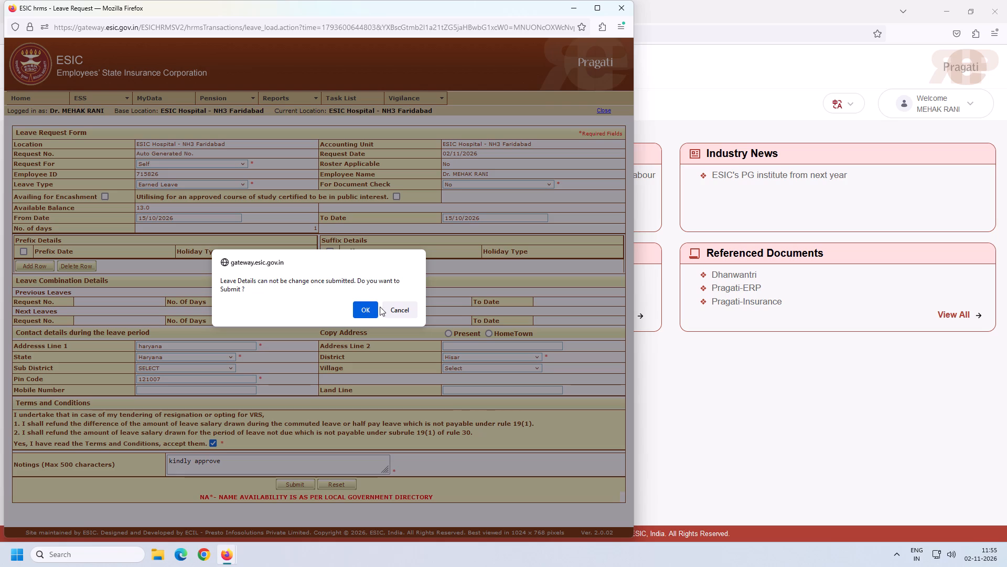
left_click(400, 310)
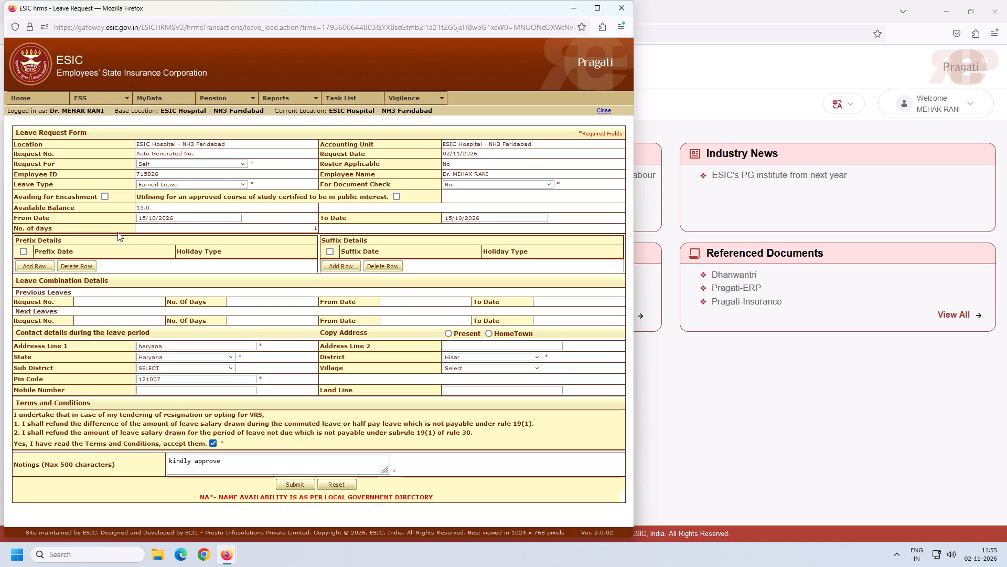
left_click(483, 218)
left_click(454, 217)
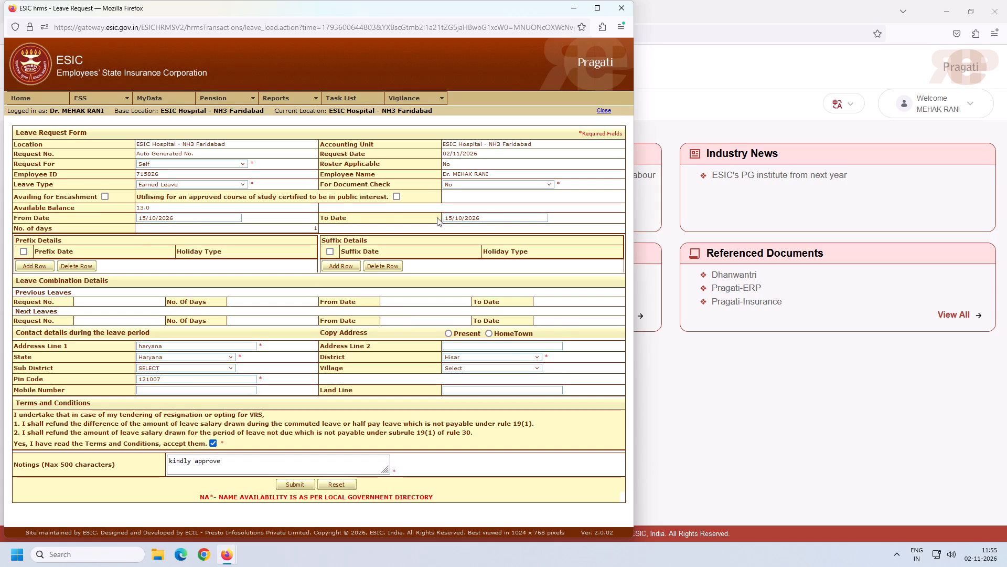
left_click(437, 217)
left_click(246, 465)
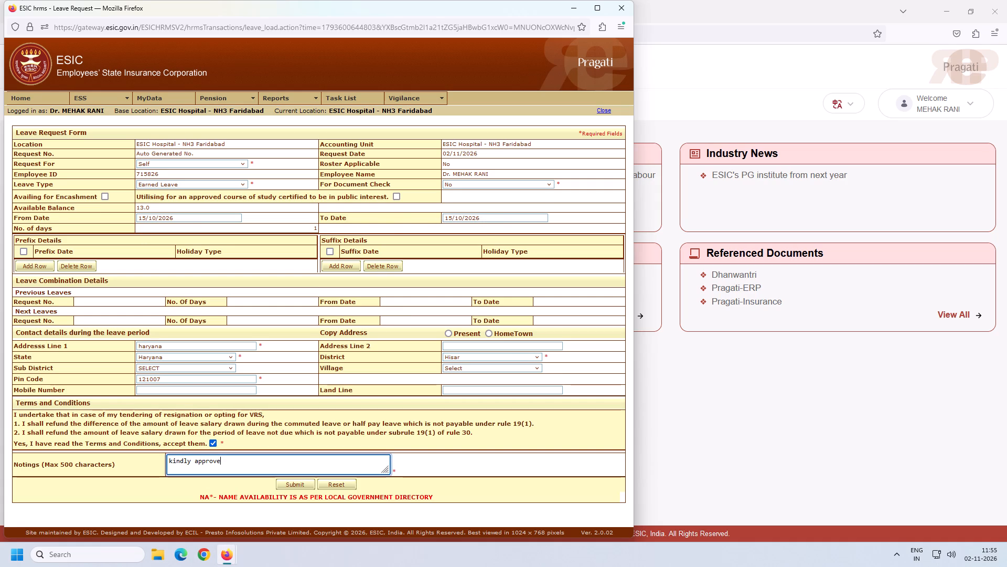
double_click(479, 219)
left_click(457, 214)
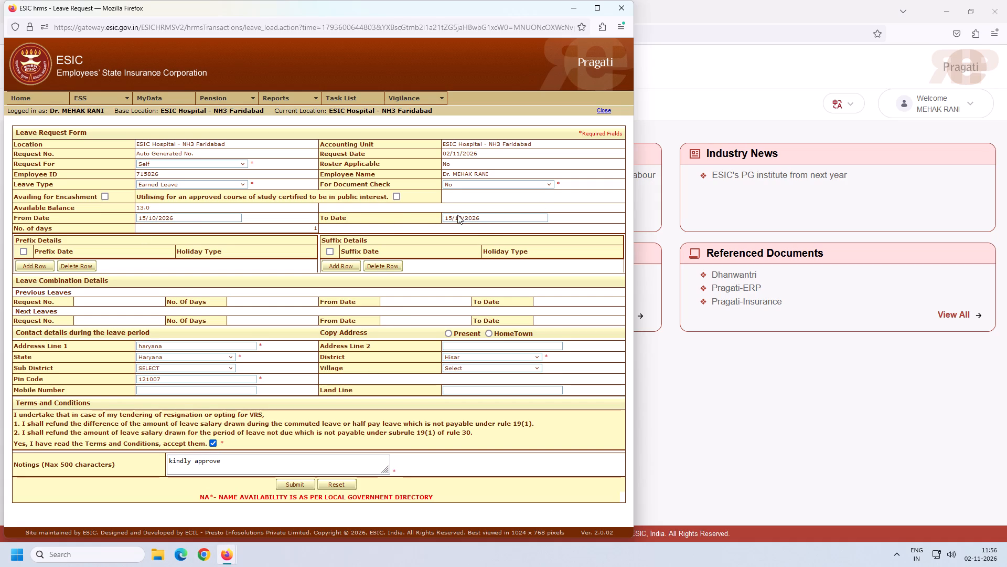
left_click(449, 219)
Submit the earned leave request for 15/10/2026 and accept all confirmations.
left_click(301, 484)
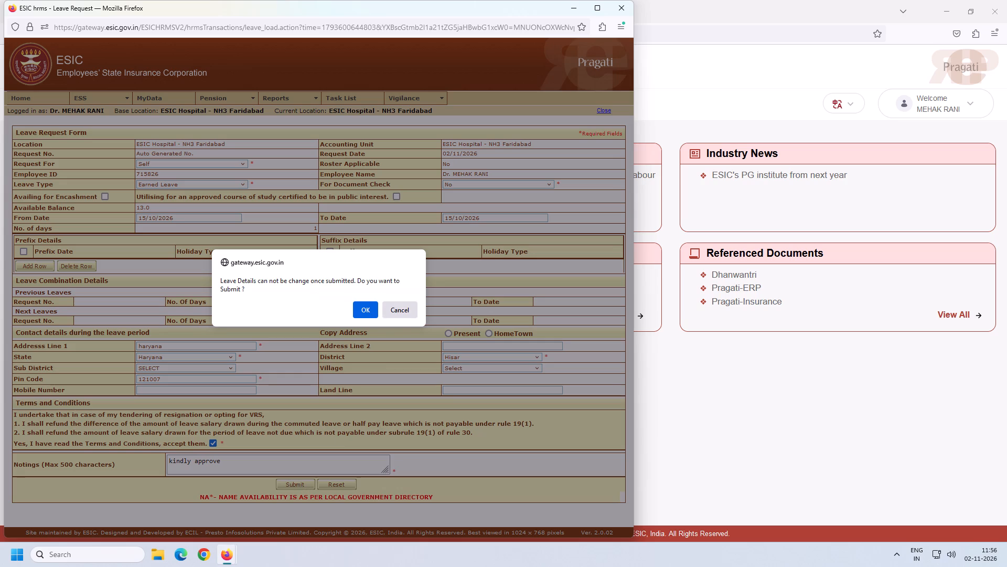
left_click(368, 309)
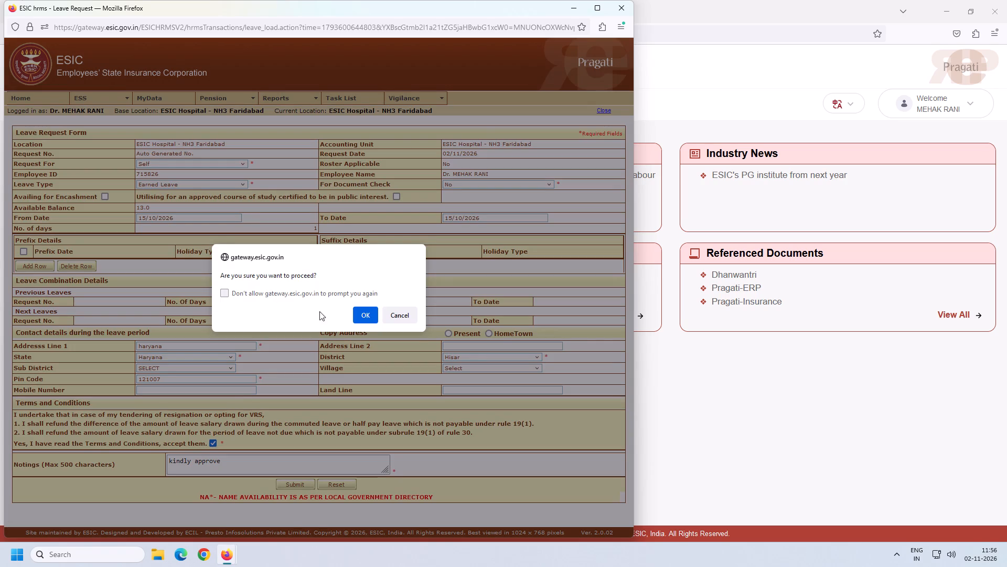
left_click(366, 317)
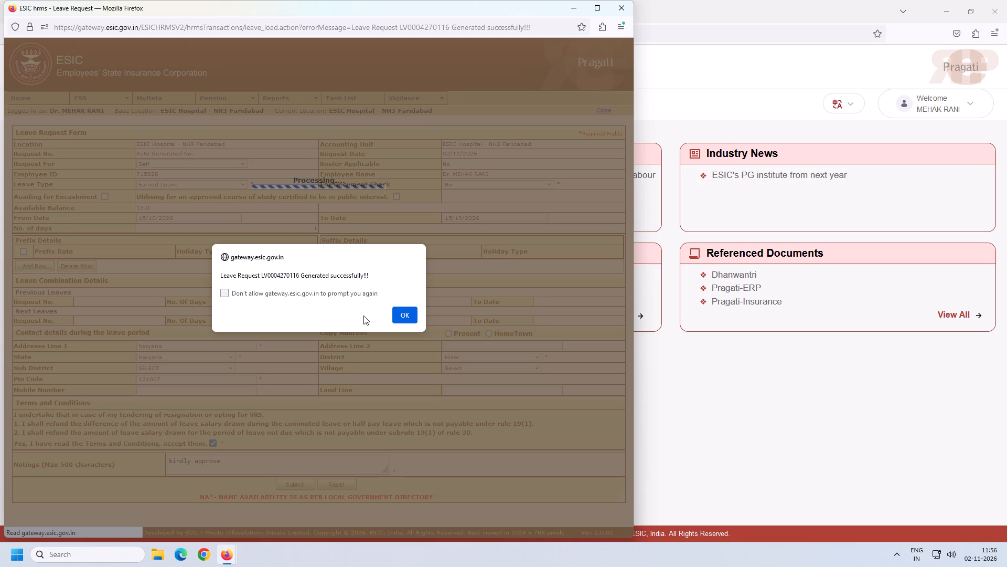
left_click(403, 318)
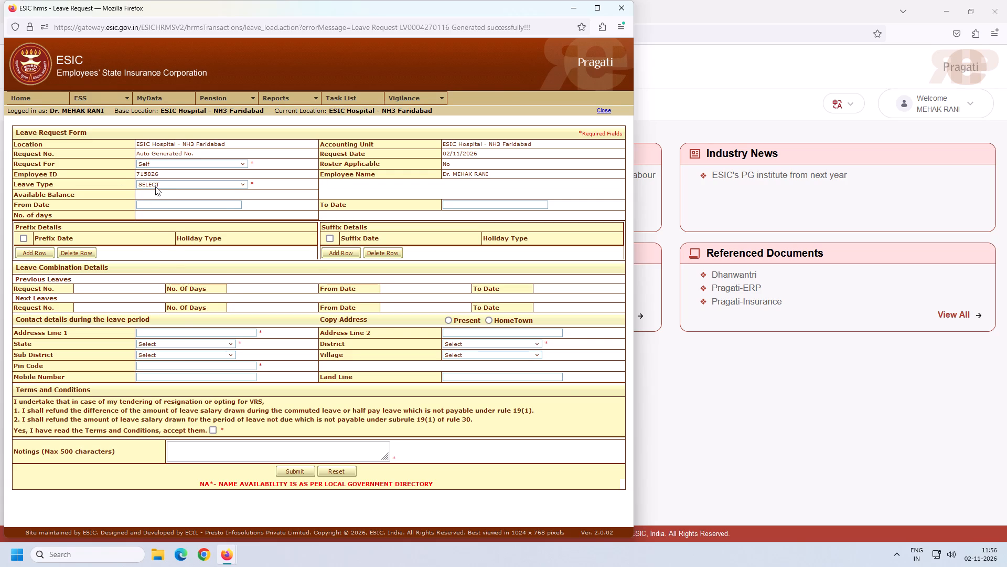
Begin another leave request with leave type Earned Leave and From Date 16/10/2026.
left_click(160, 184)
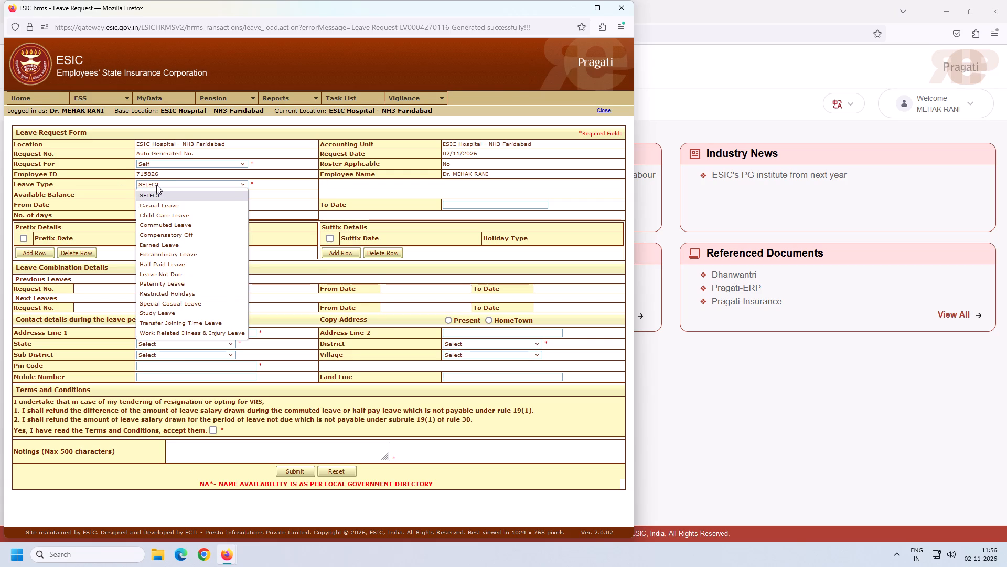
left_click(173, 245)
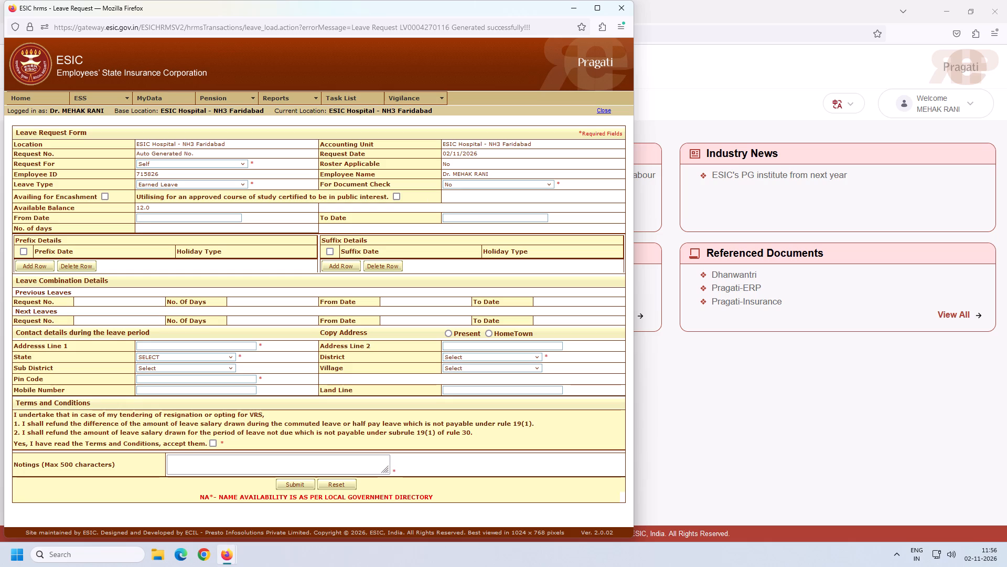
left_click(155, 218)
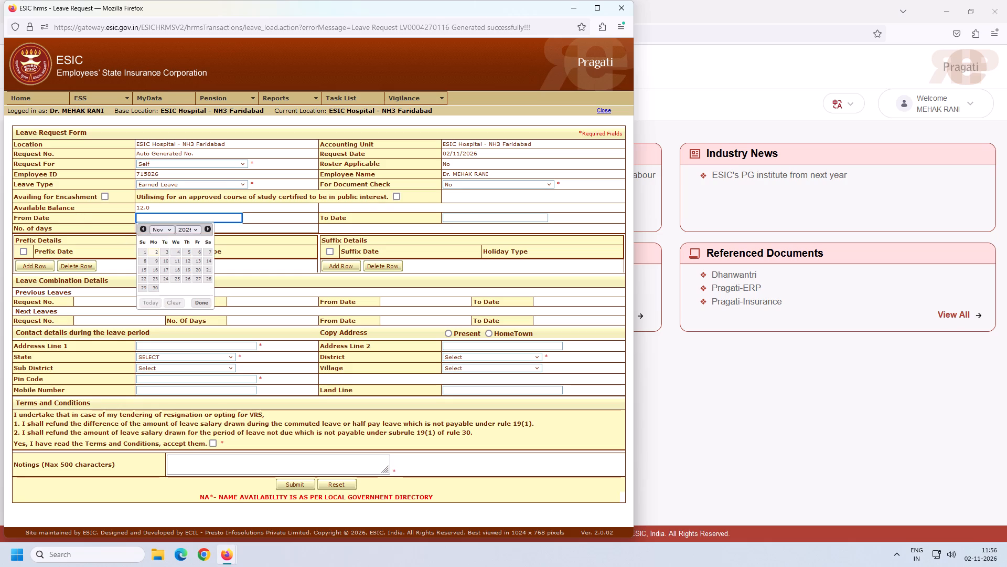
left_click(141, 229)
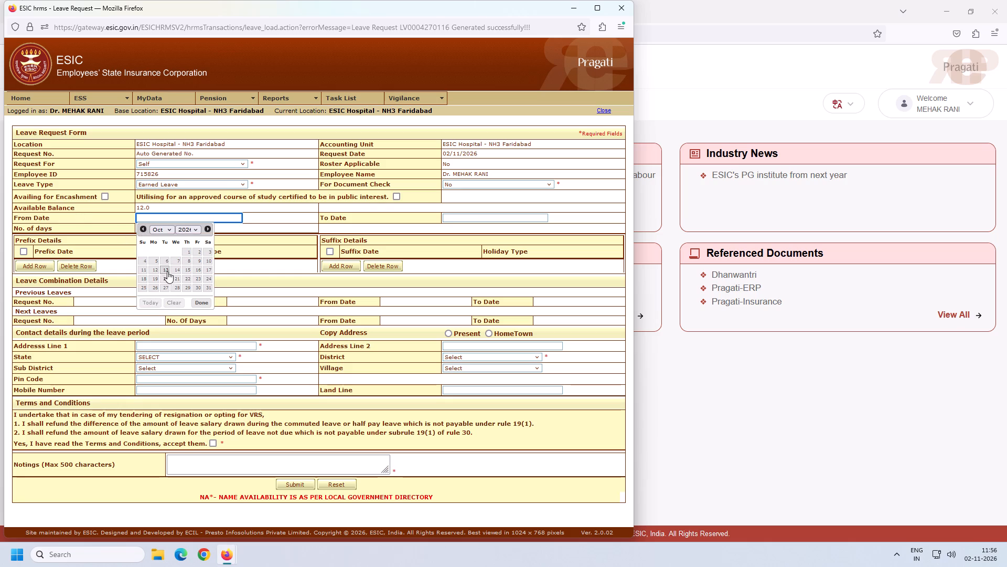
left_click(196, 269)
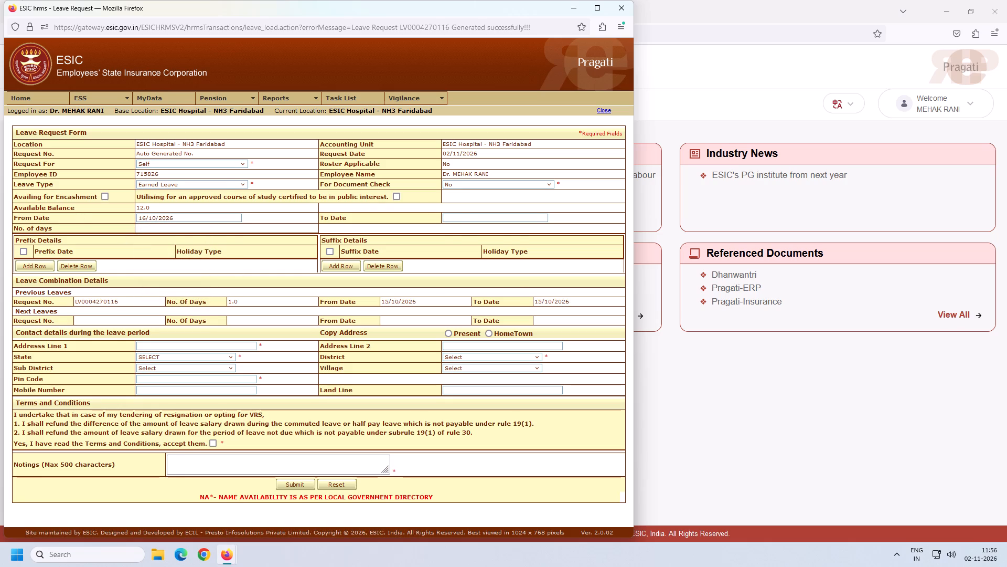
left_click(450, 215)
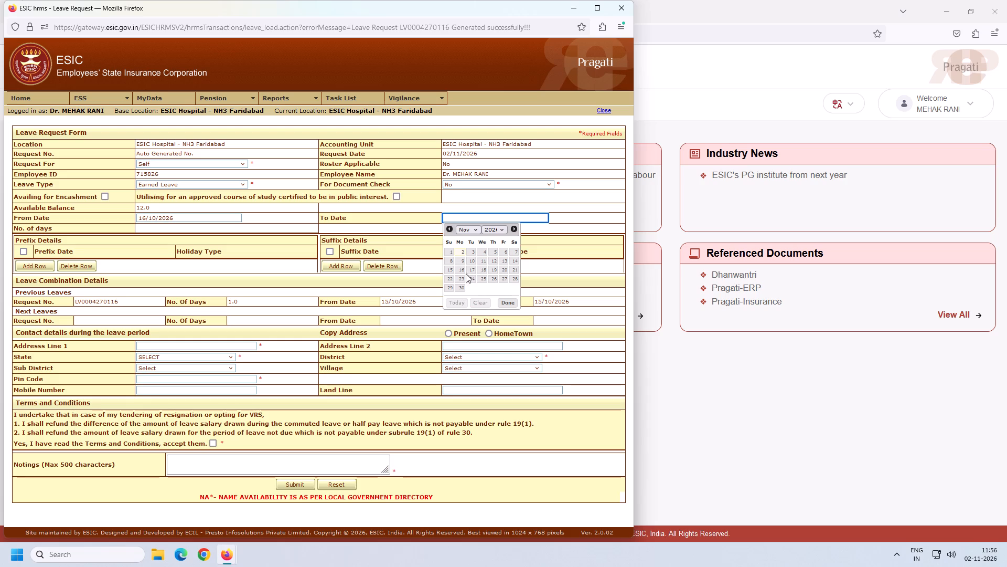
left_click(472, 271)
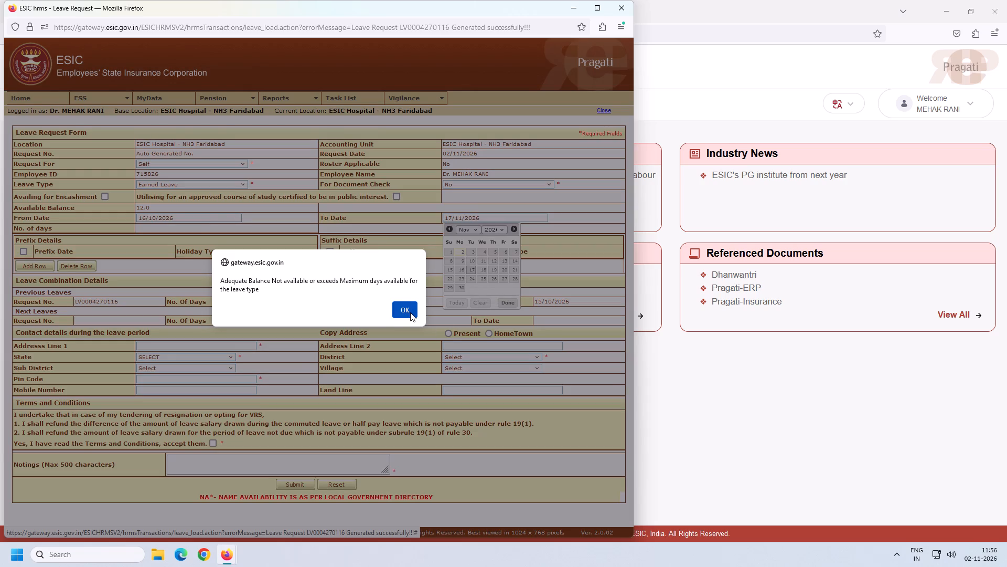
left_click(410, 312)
Set the To Date of the leave request to 16/10/2026.
left_click(458, 217)
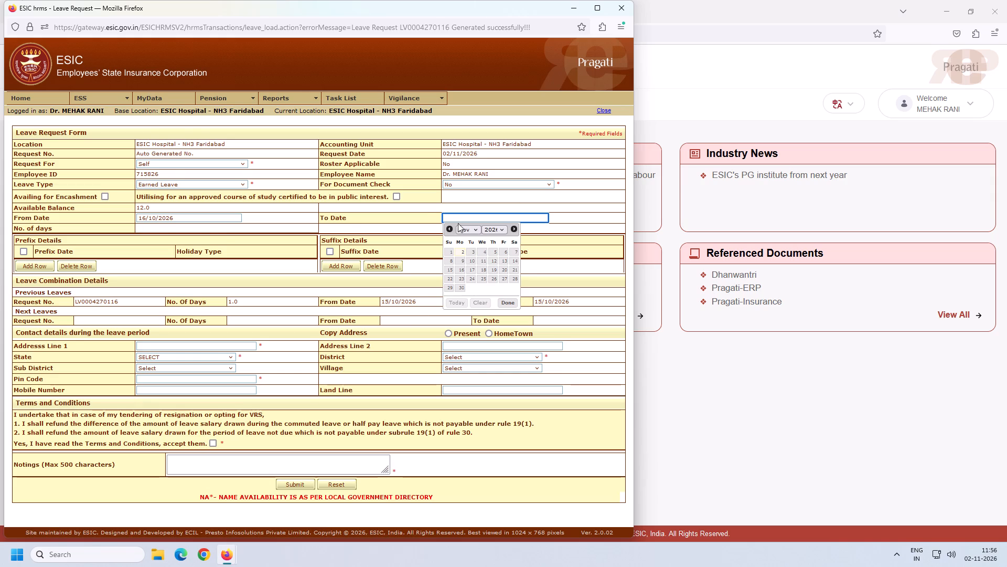
left_click(446, 228)
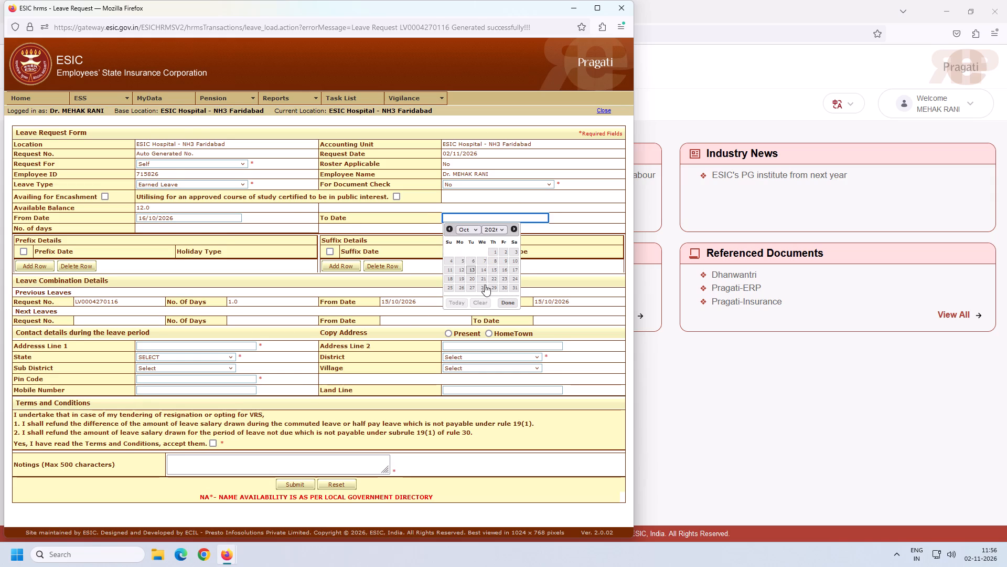
left_click(501, 271)
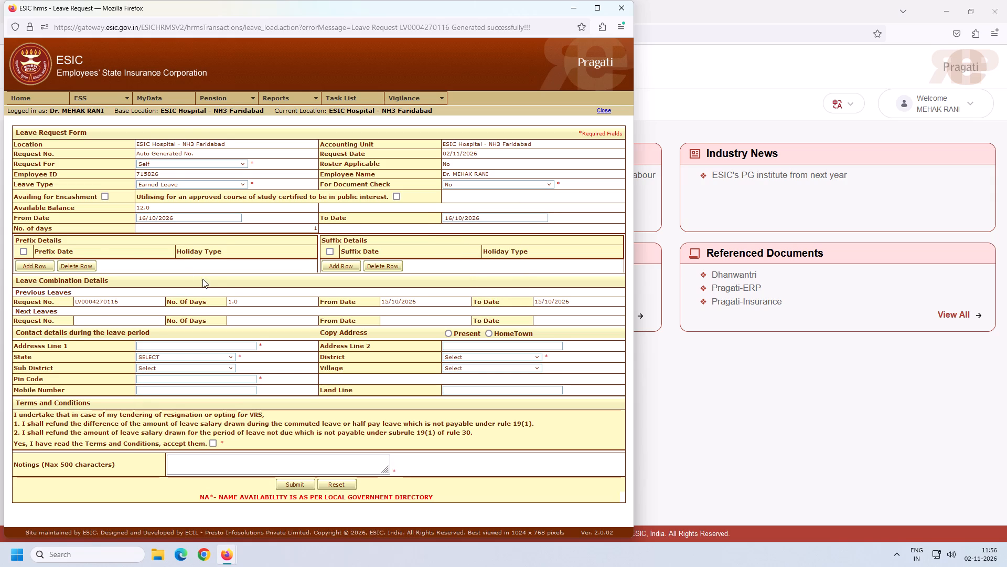
Fill the leave contact details with state Haryana, district Faridabad and the pin code.
left_click(162, 359)
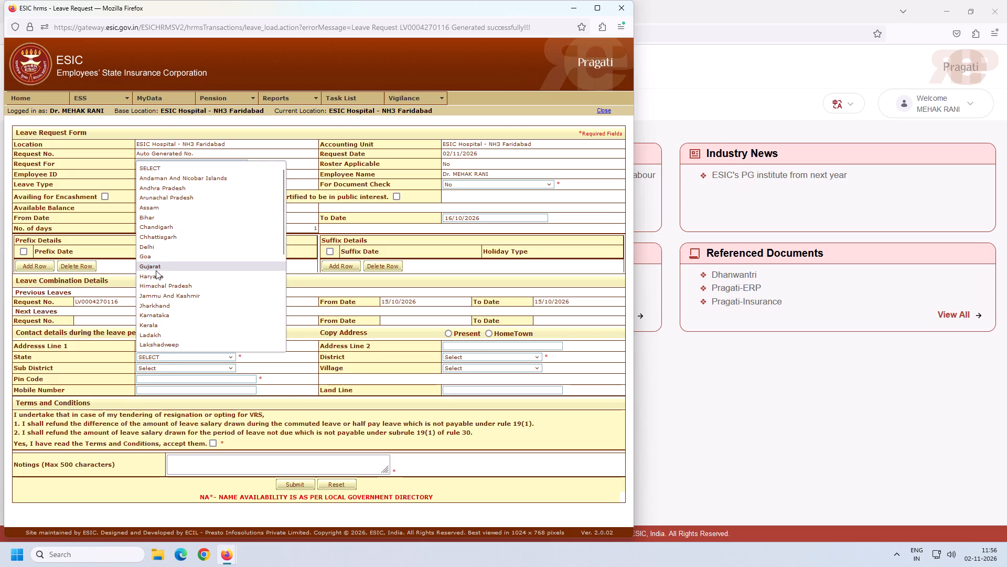
left_click(163, 276)
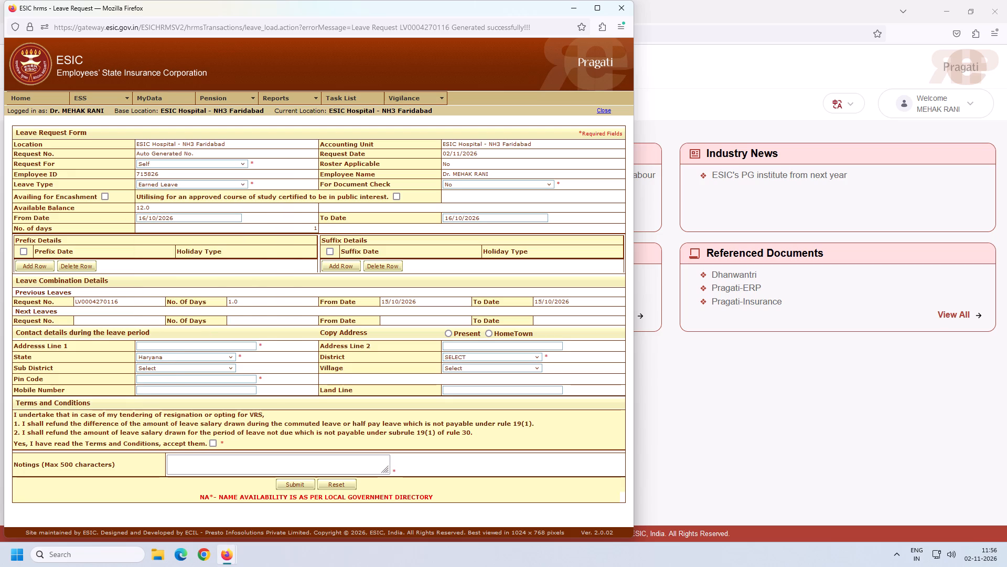
left_click(159, 376)
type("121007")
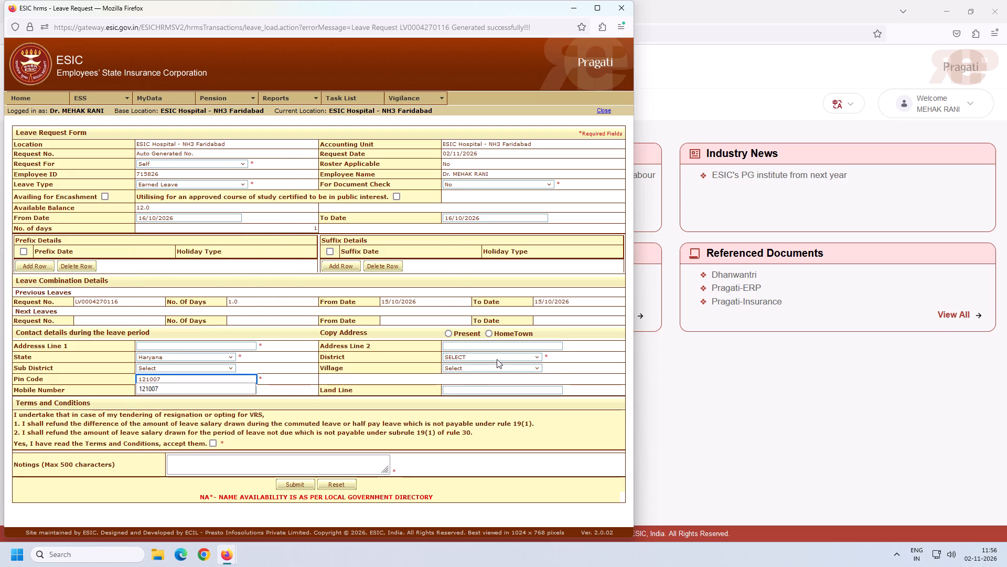
left_click(493, 360)
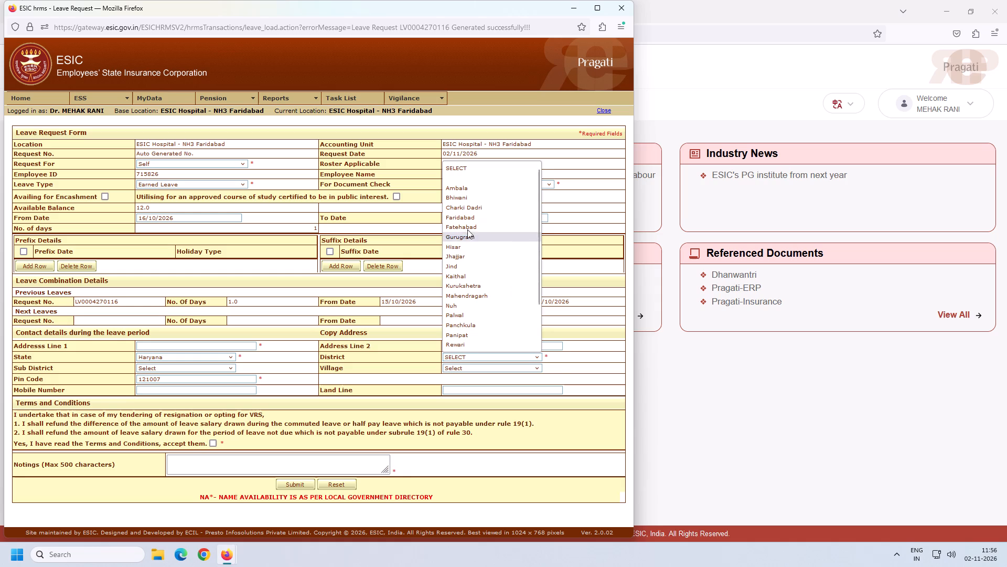
left_click(468, 217)
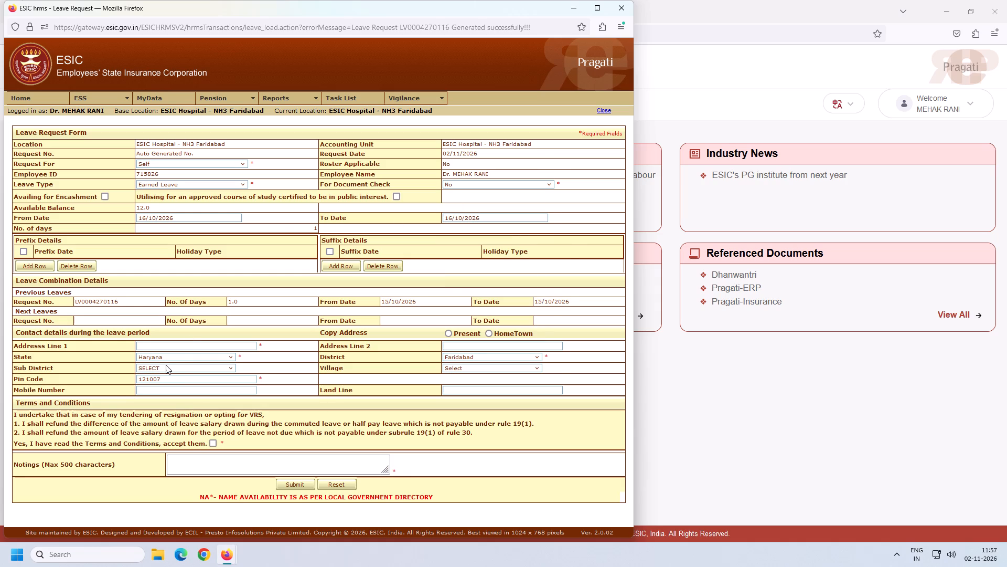
Accept the leave request's terms and conditions and enter "kindly approve" as the notings.
left_click(219, 462)
left_click(215, 445)
left_click(198, 466)
type("kindly approve")
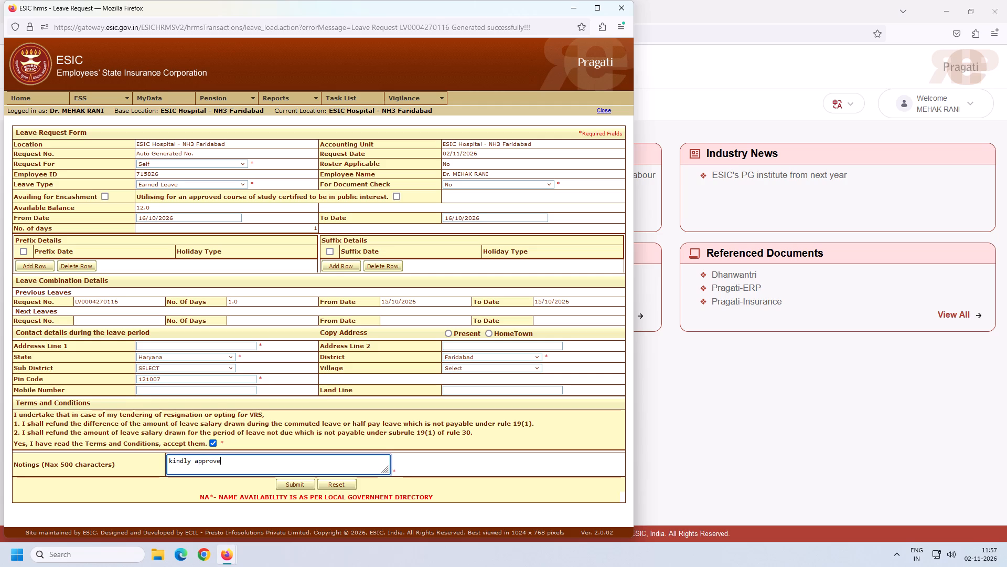
Try submitting the leave request, and fill the empty Address Line 1 with "haryana".
left_click(288, 482)
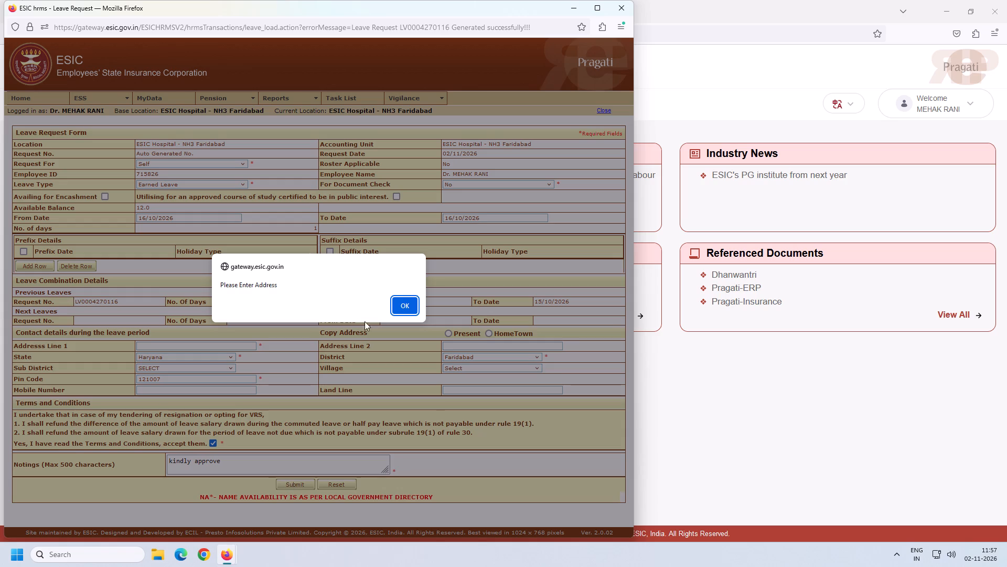
left_click(406, 307)
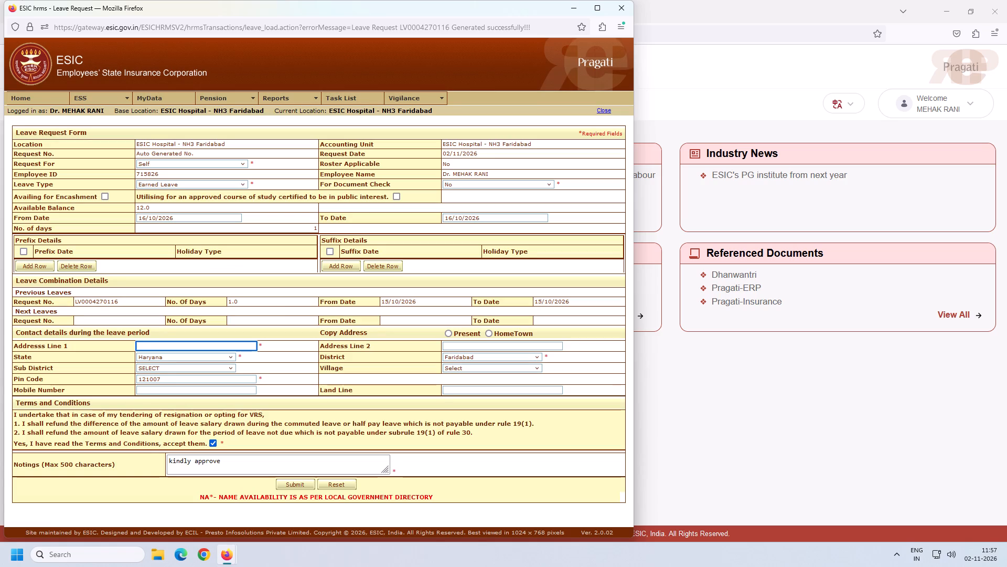
type("haryana")
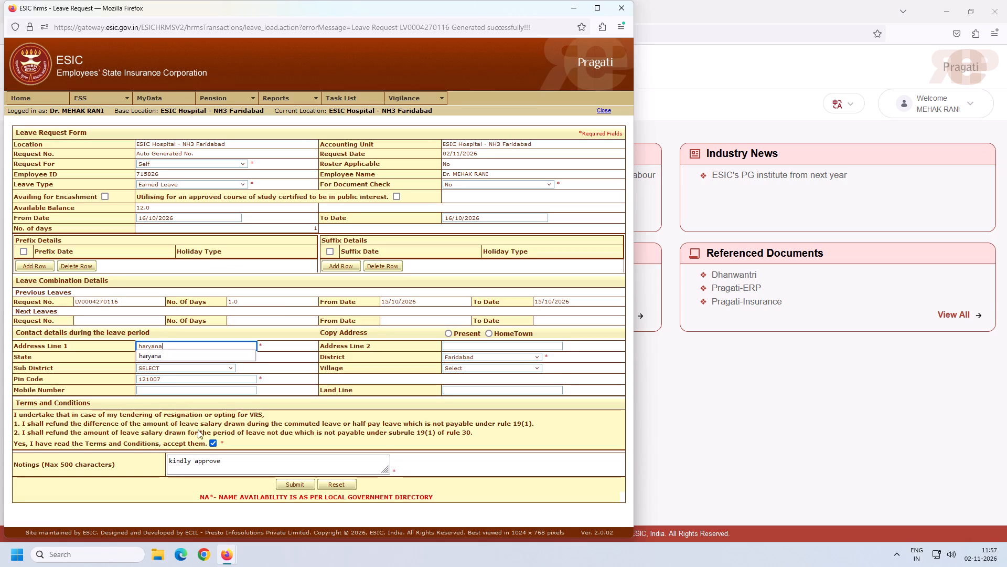
Submit the earned leave request for 16/10/2026 and accept all confirmations.
left_click(284, 482)
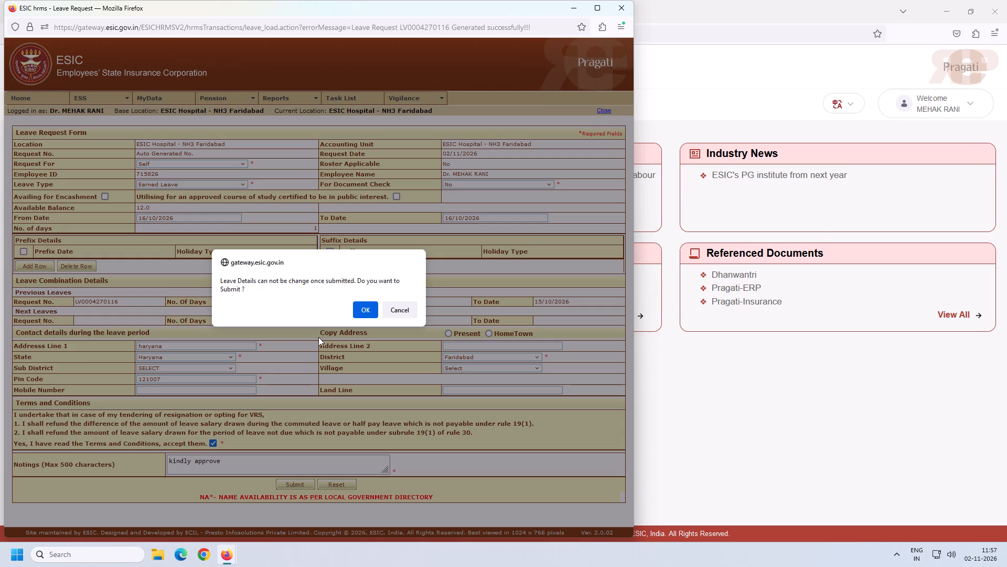
left_click(369, 310)
left_click(359, 311)
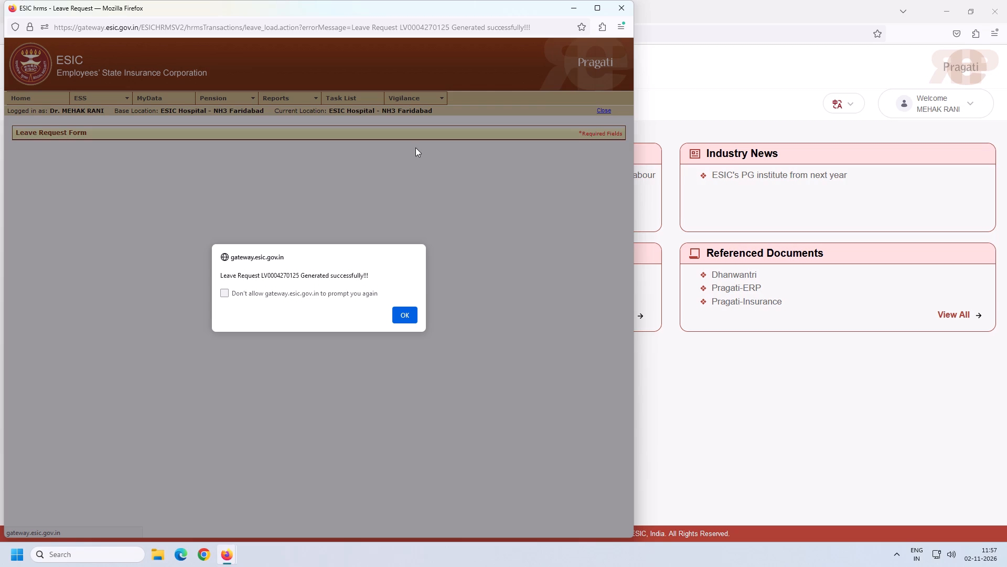
left_click(408, 317)
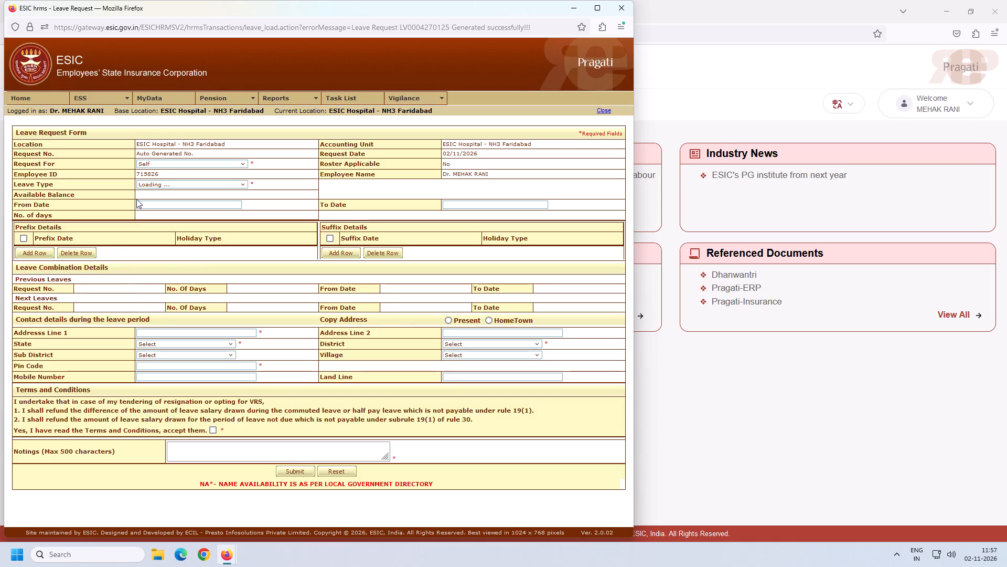
Begin a further leave request with leave type Earned Leave and From Date 17/10/2026.
left_click(162, 184)
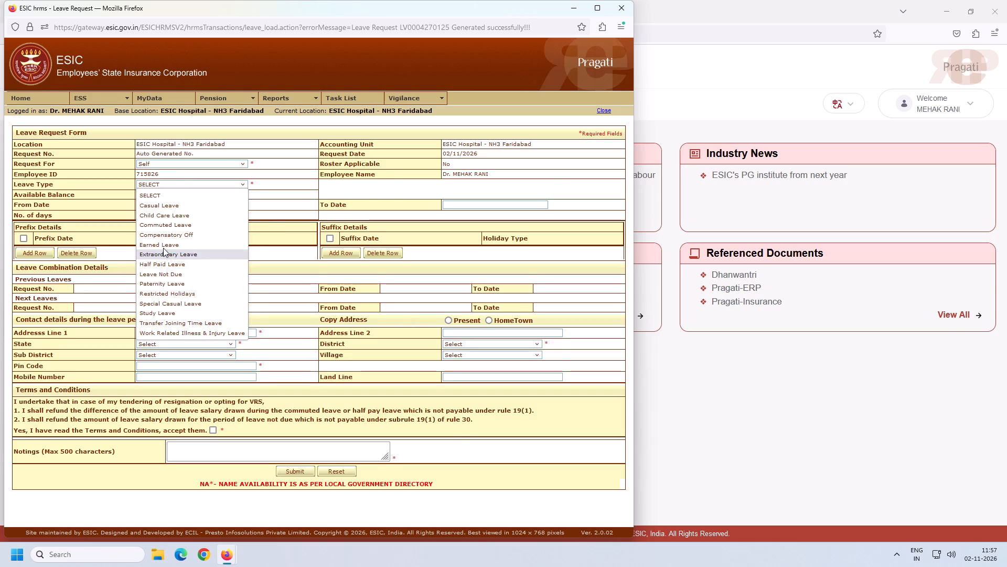
left_click(166, 241)
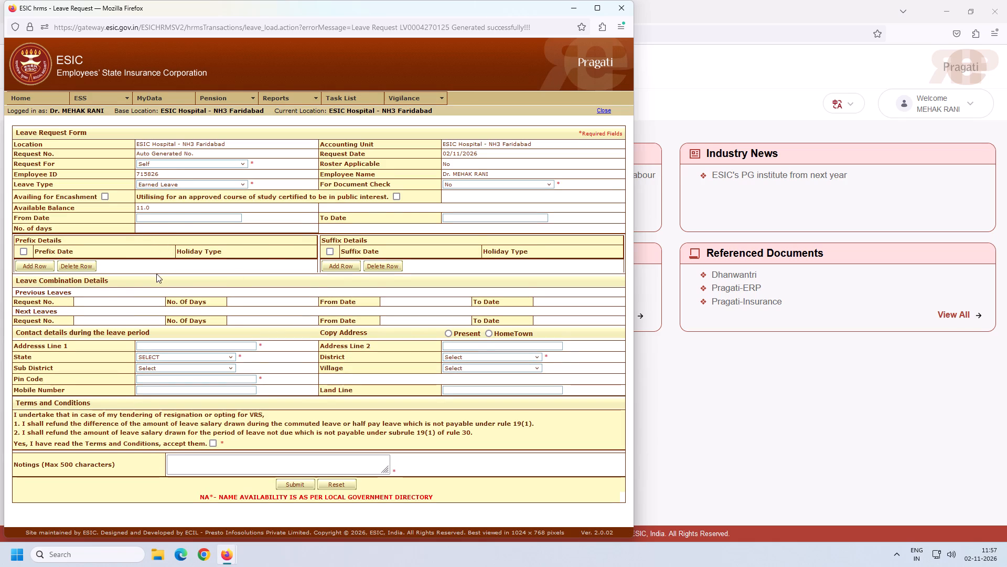
left_click(167, 218)
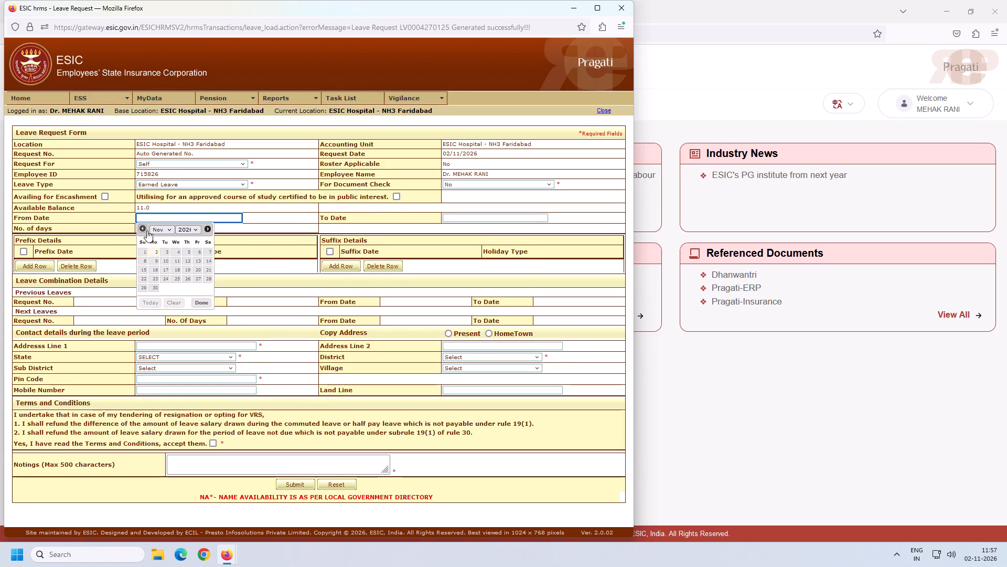
left_click(143, 227)
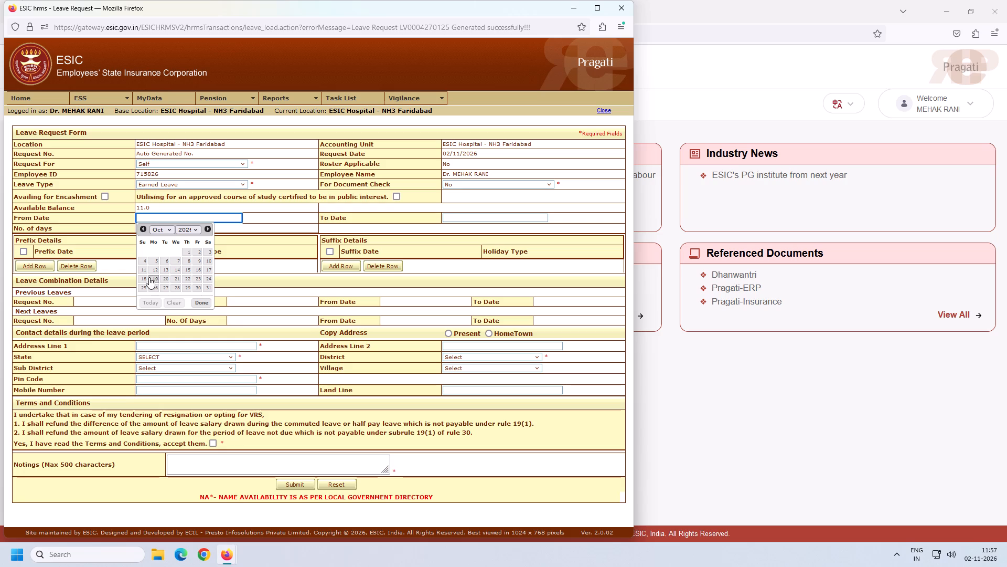
left_click(208, 271)
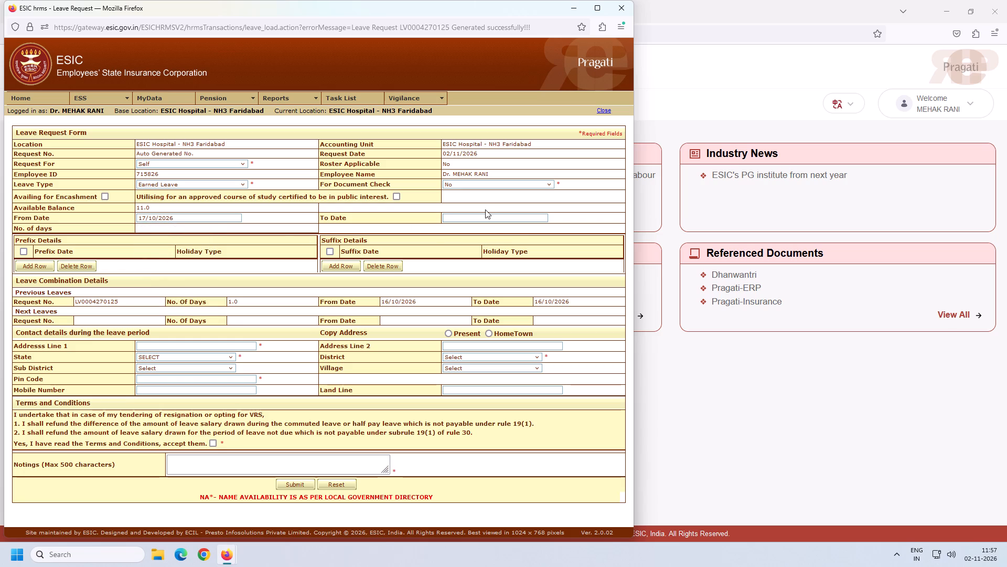
Set the earned leave request's To Date to 17/10/2026.
left_click(485, 209)
left_click(472, 219)
left_click(448, 228)
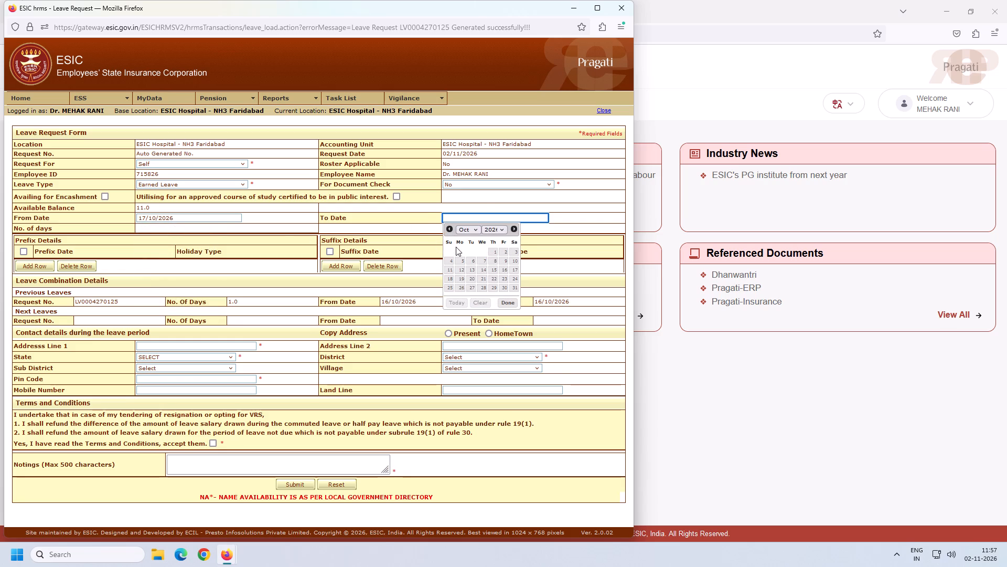
left_click(513, 269)
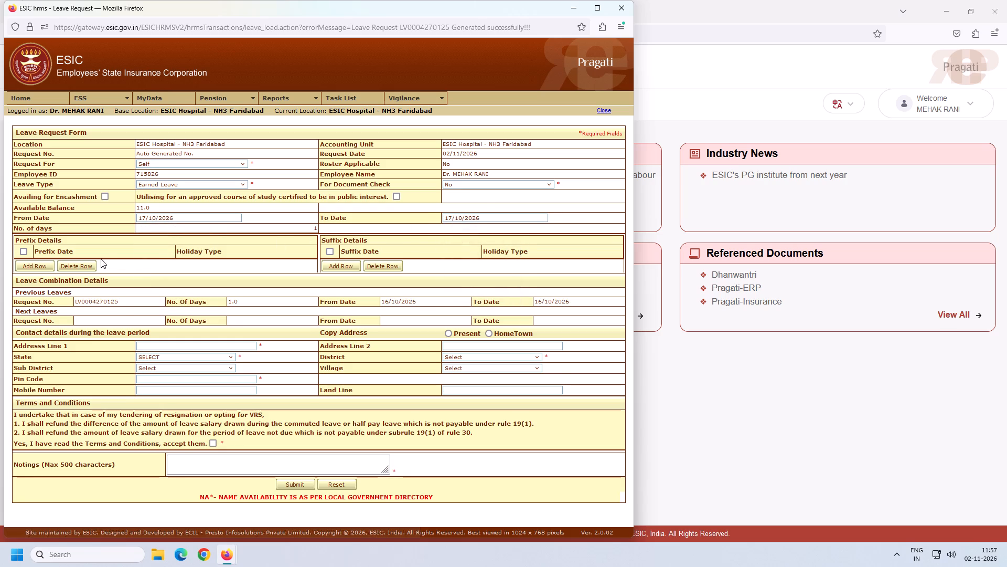
Fill in the leave contact details with state Haryana, Address Line 1 "haryana" and the area's pin code.
left_click(162, 359)
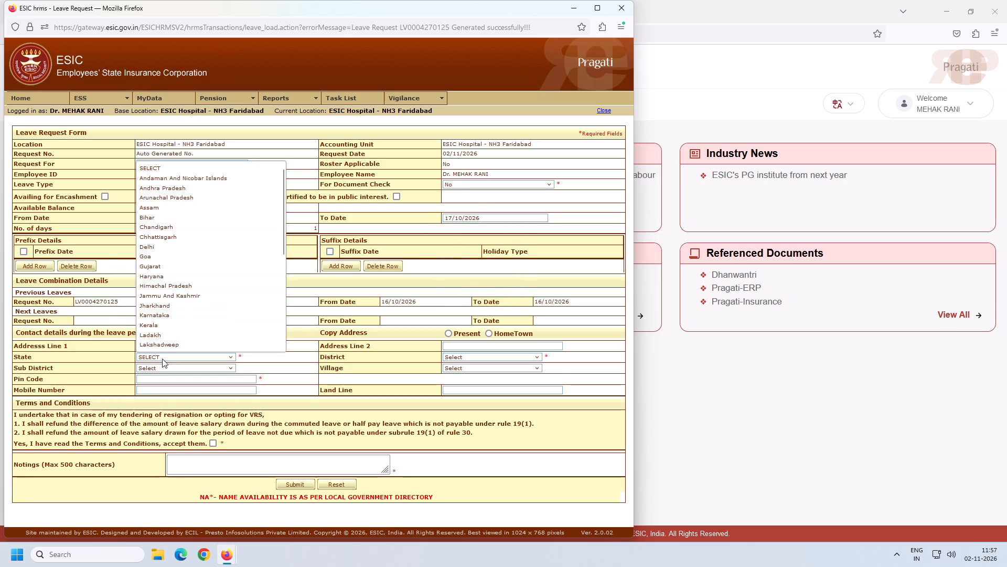
left_click(156, 278)
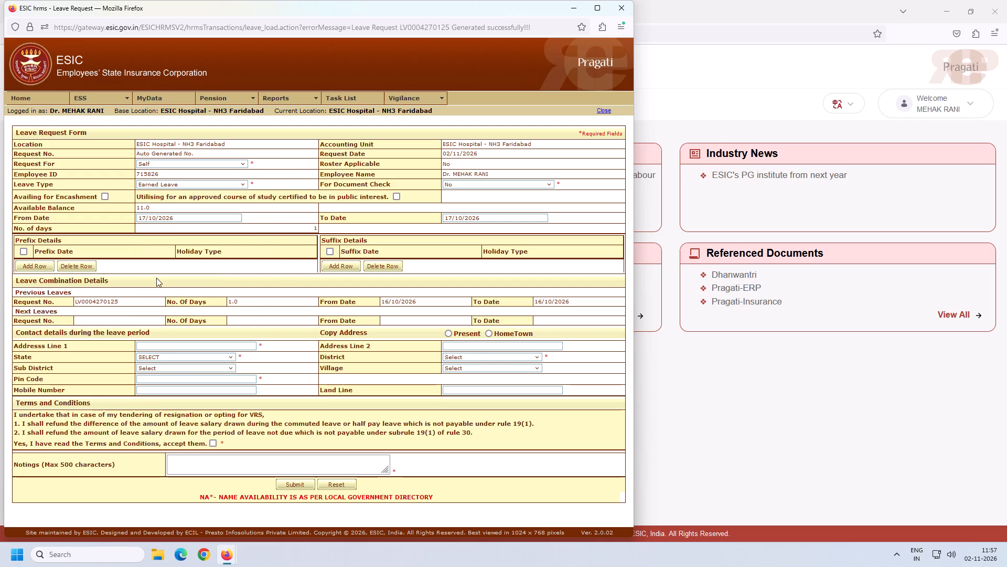
left_click(162, 343)
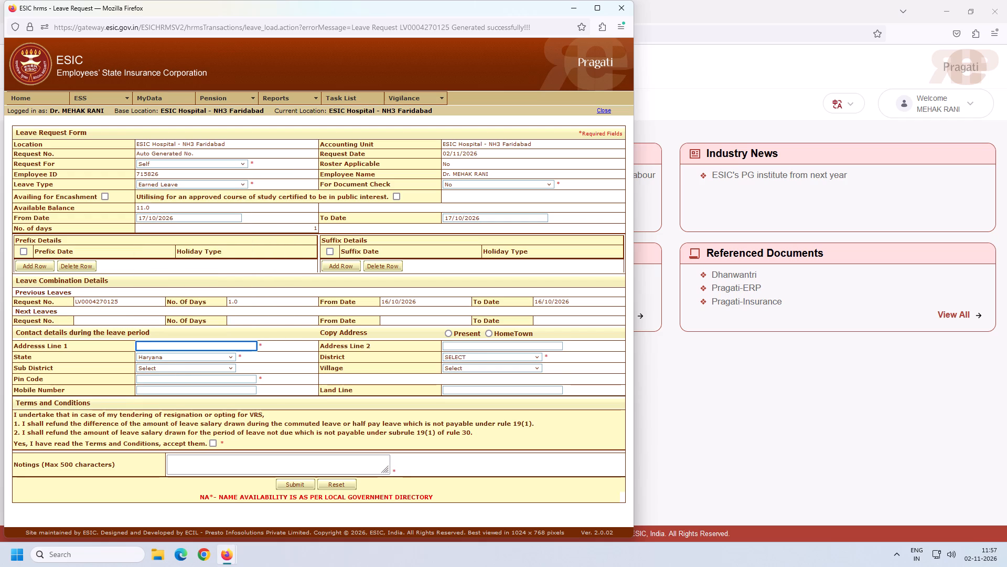
type("haryana")
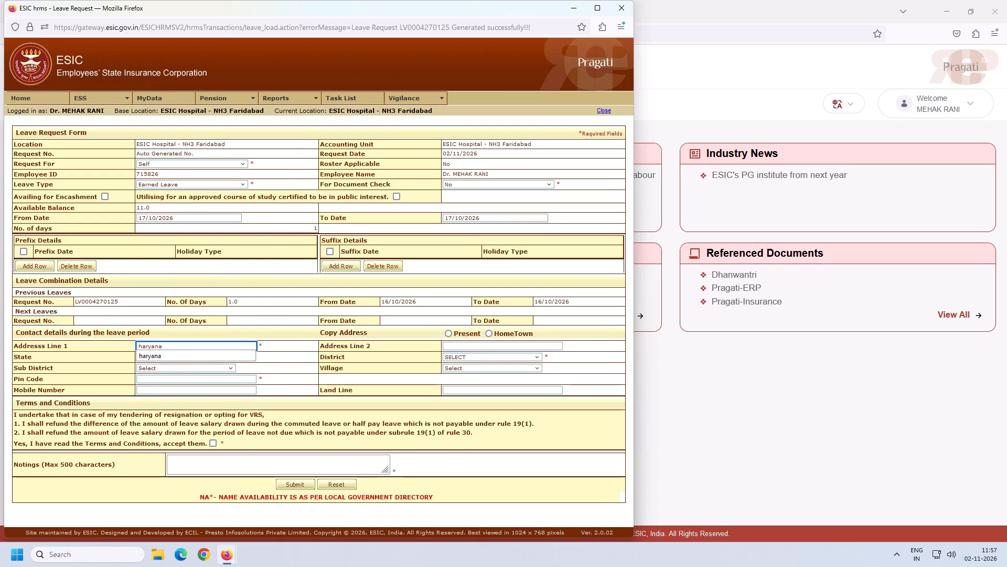
left_click(171, 376)
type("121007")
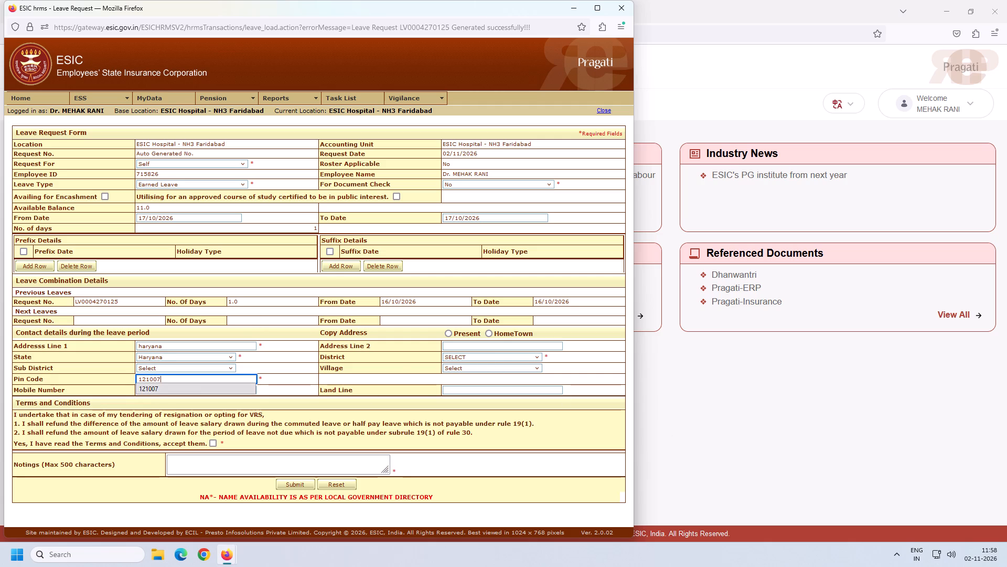
Accept the leave request's terms and conditions and enter "kindly approve" as the notings.
left_click(215, 443)
left_click(217, 464)
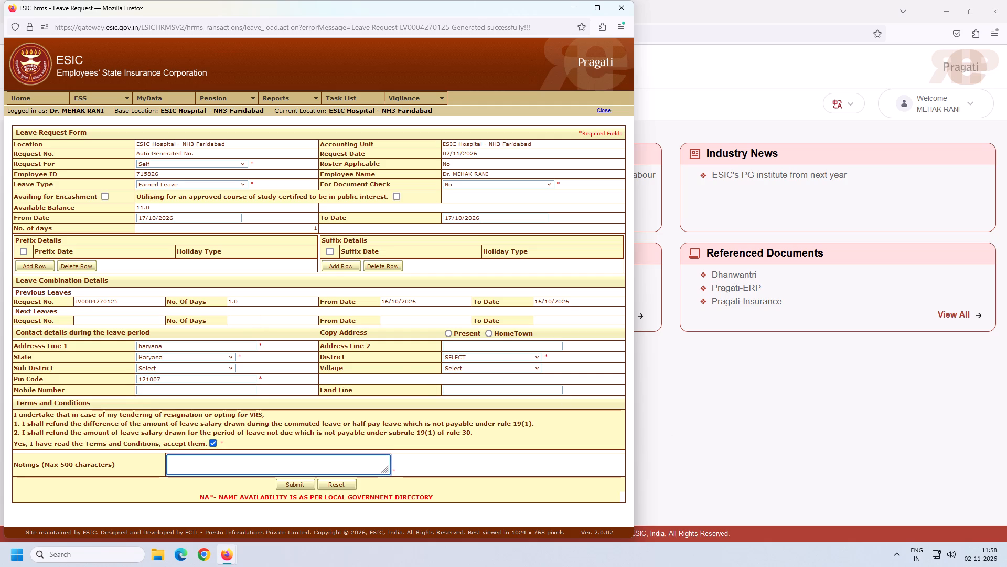
type("kindly approve")
Try submitting the leave request, and set the missing contact district to Faridabad.
left_click(285, 489)
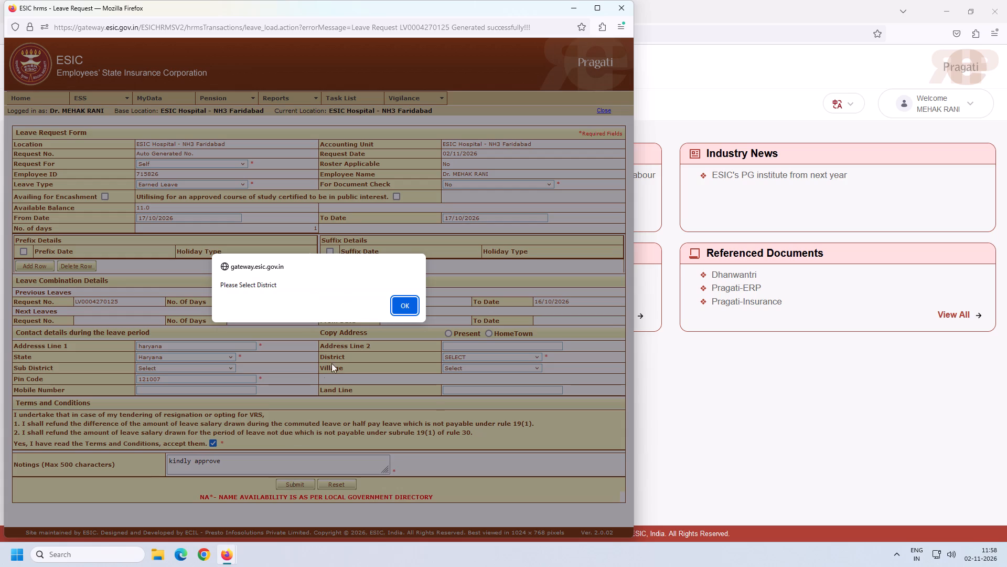
left_click(407, 303)
left_click(469, 358)
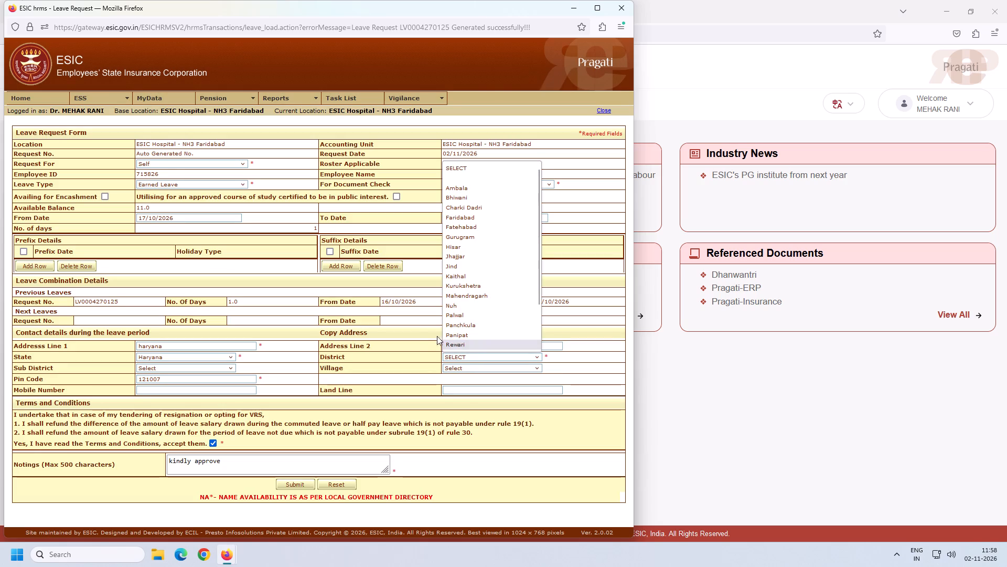
left_click(466, 220)
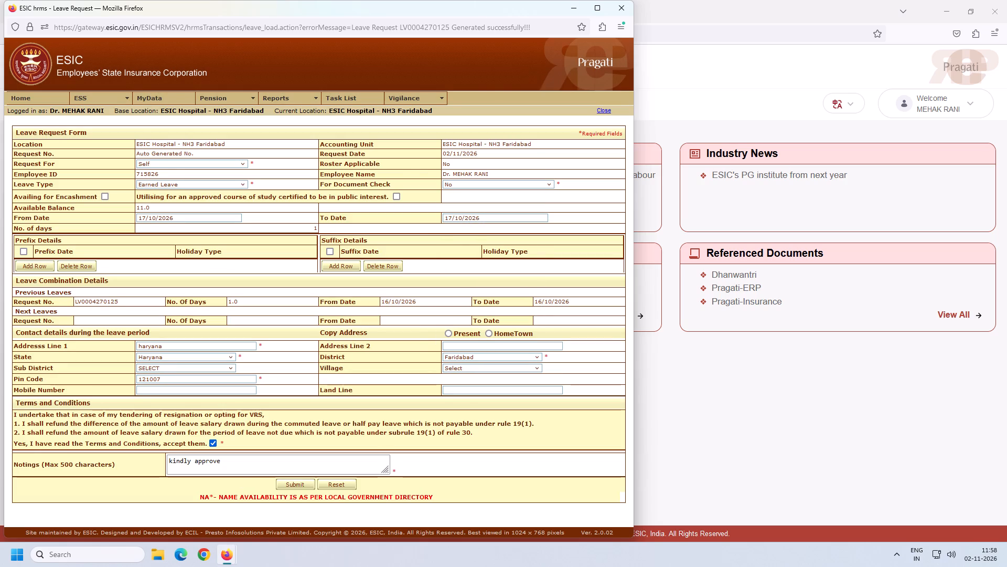
Submit the earned leave request for 17/10/2026 and accept all confirmations.
left_click(295, 484)
left_click(366, 308)
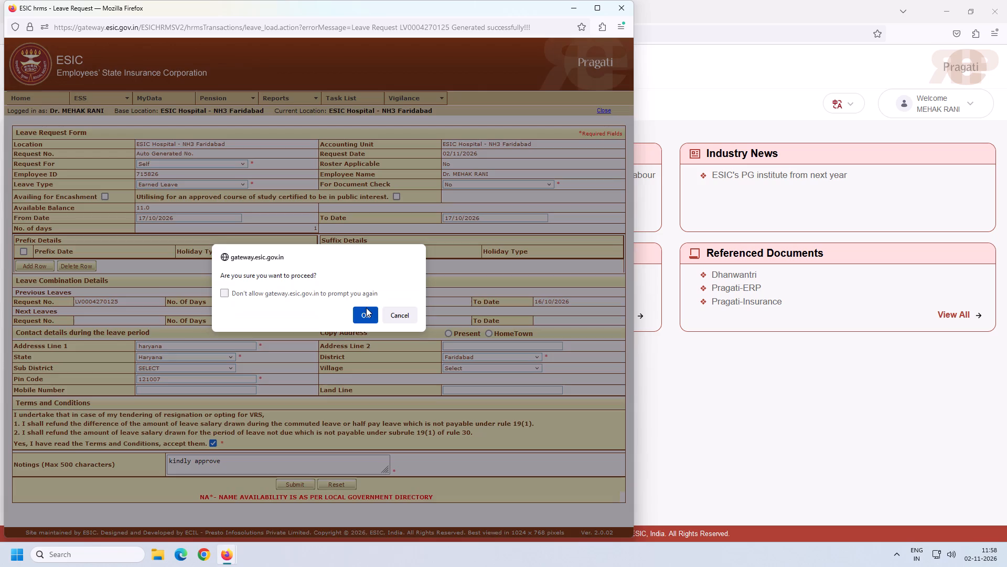
left_click(370, 315)
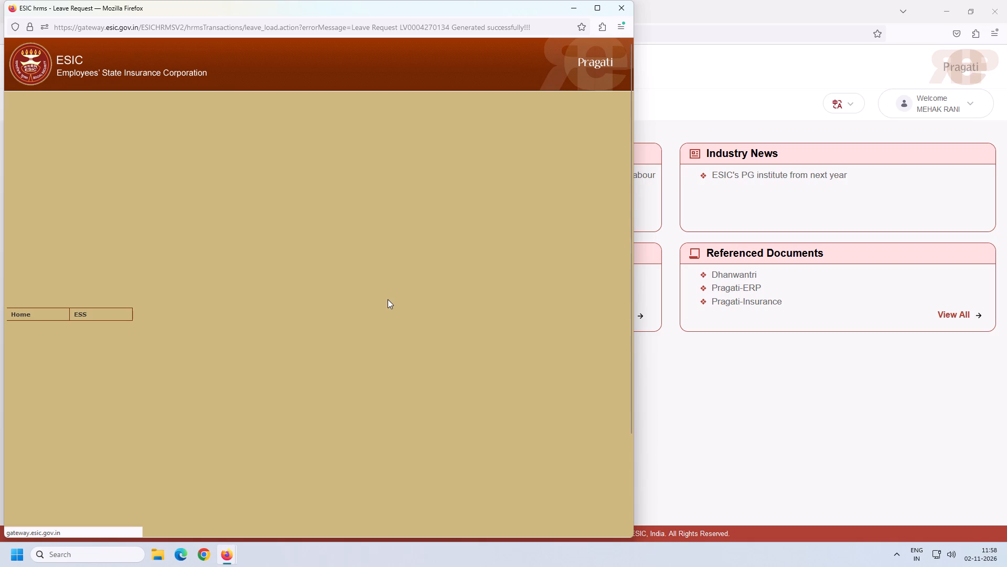
left_click(410, 314)
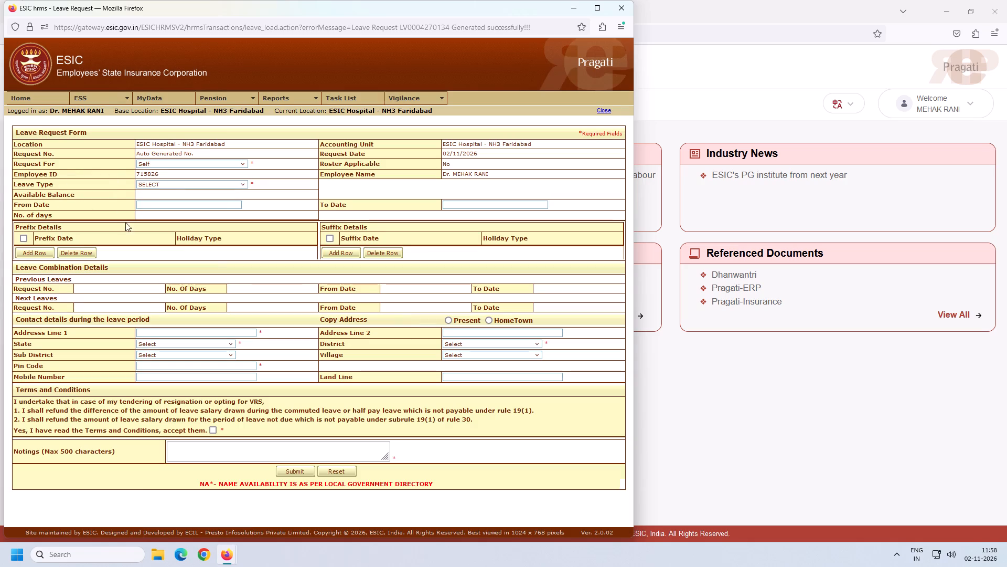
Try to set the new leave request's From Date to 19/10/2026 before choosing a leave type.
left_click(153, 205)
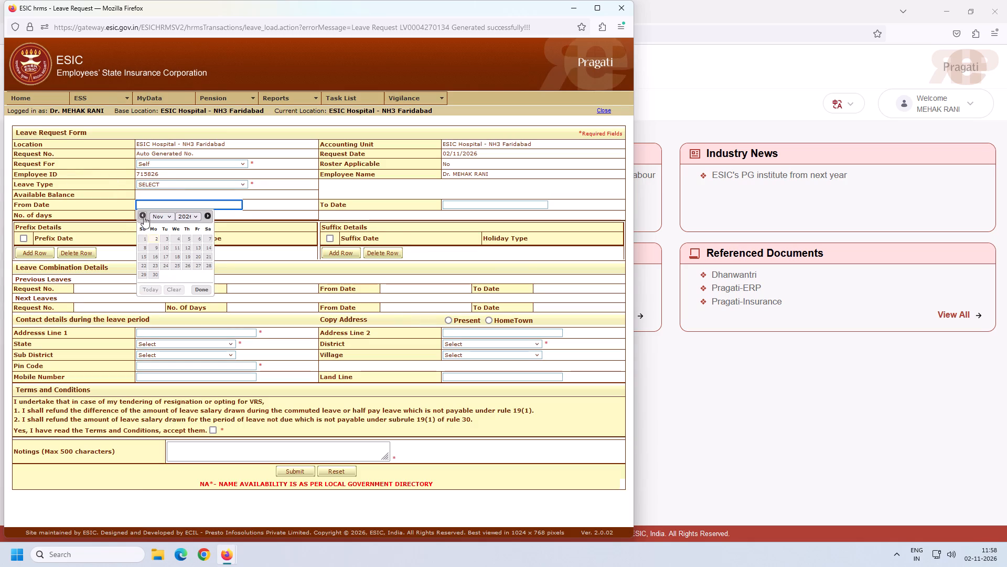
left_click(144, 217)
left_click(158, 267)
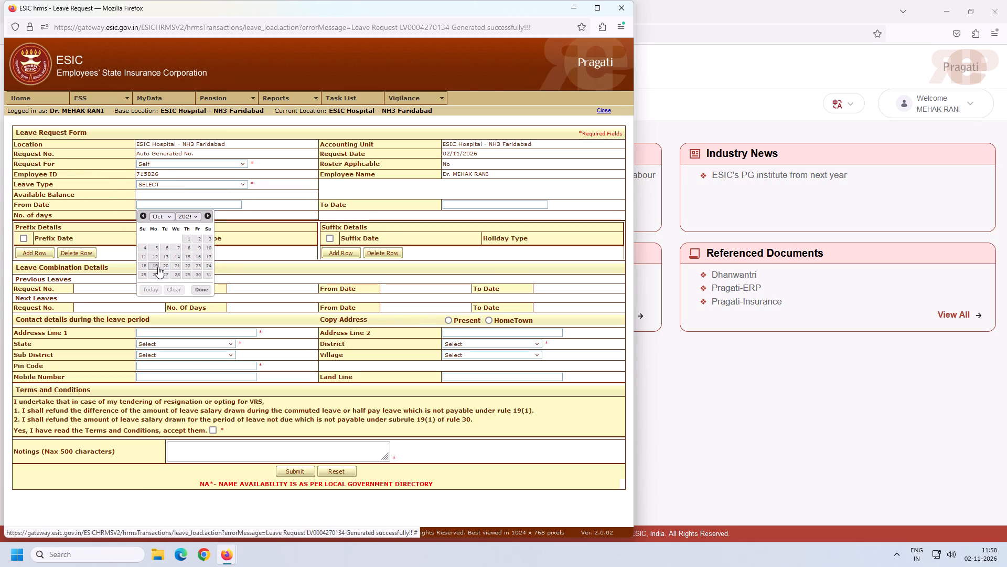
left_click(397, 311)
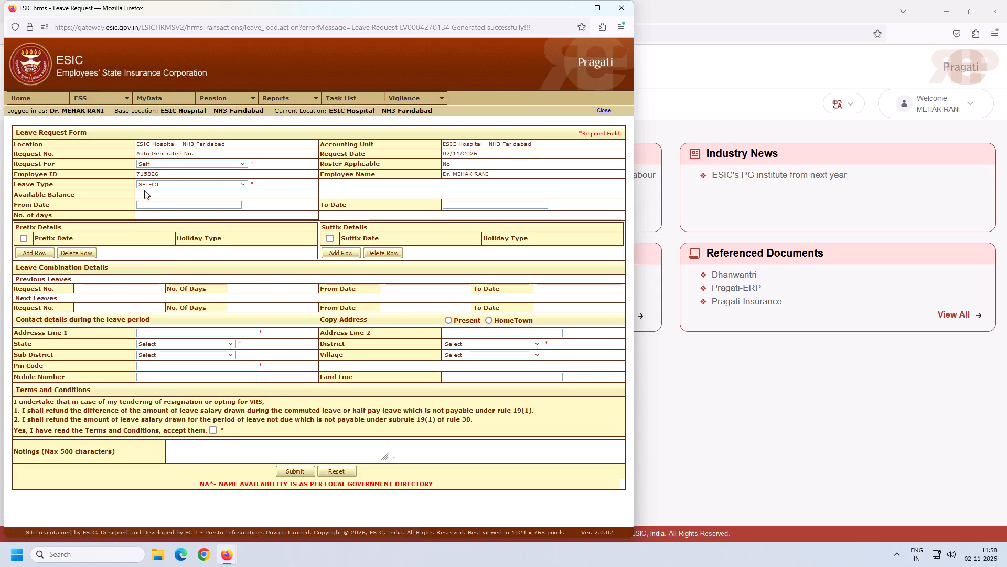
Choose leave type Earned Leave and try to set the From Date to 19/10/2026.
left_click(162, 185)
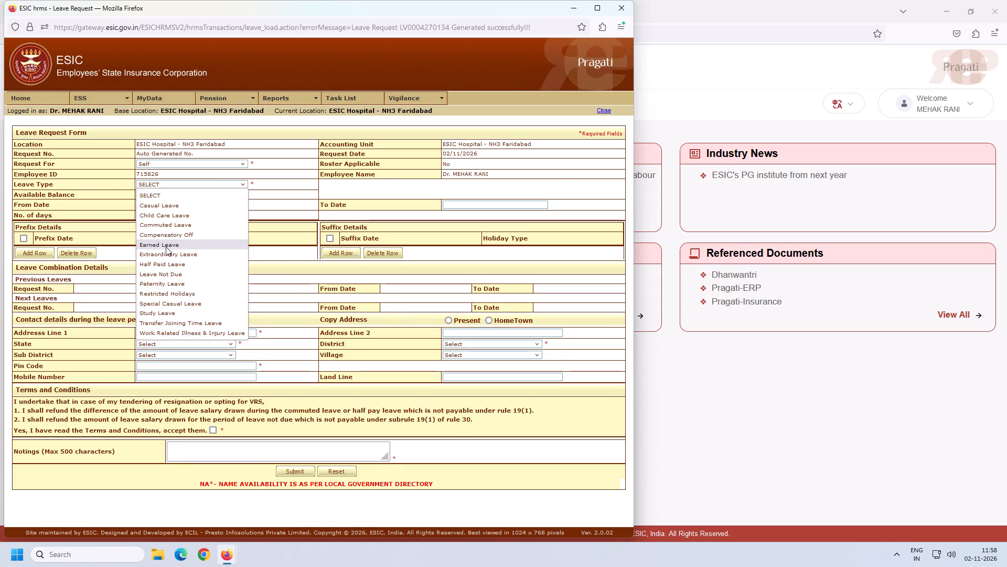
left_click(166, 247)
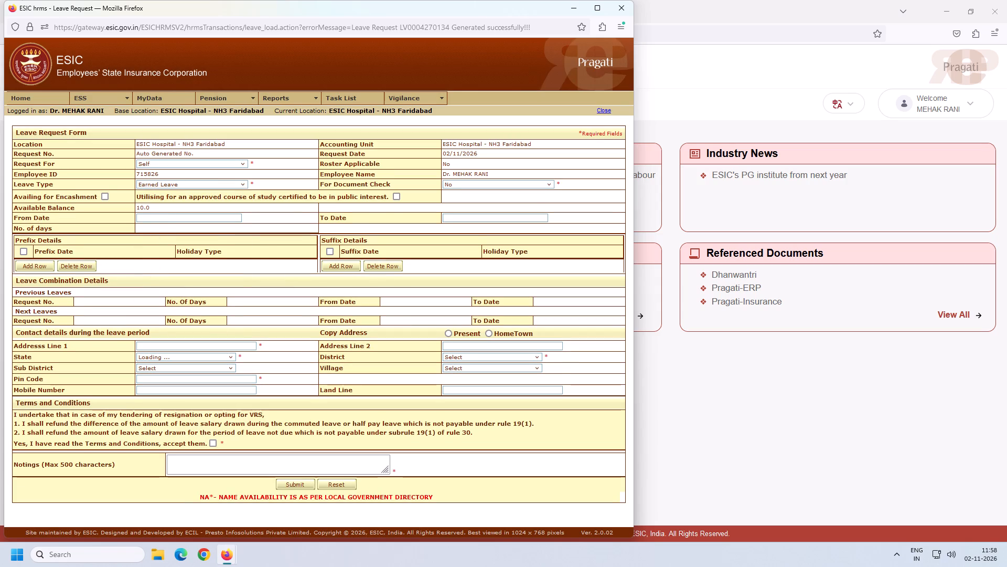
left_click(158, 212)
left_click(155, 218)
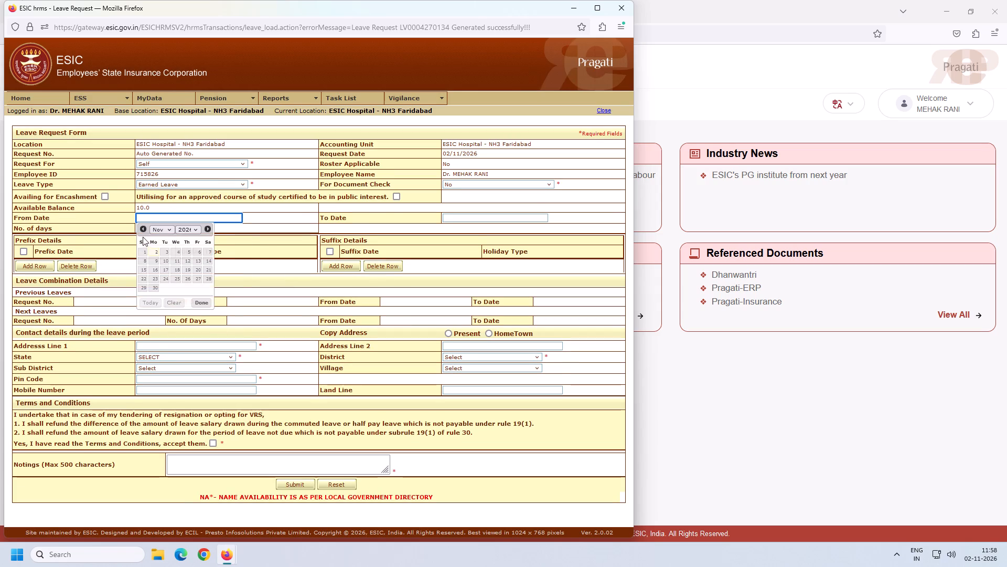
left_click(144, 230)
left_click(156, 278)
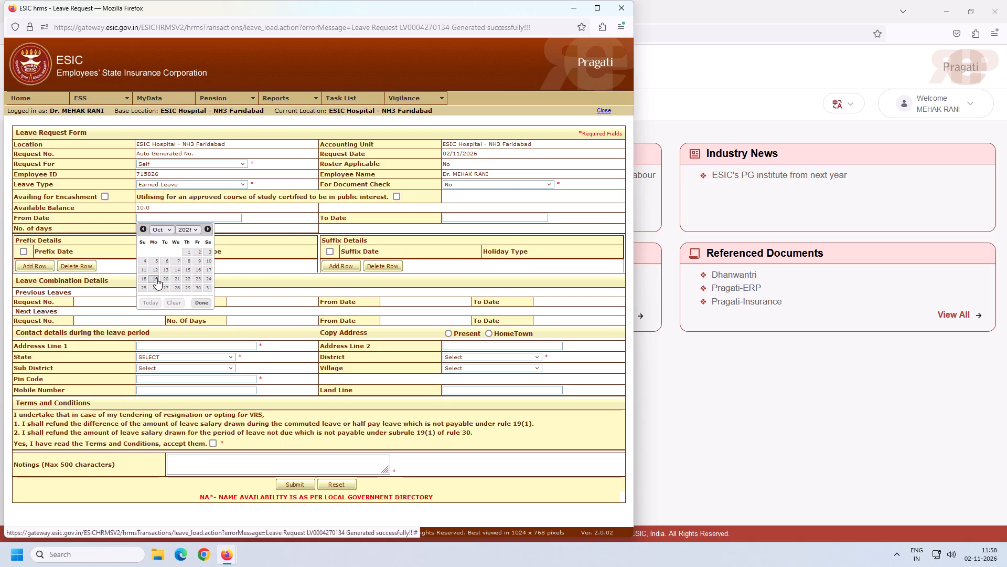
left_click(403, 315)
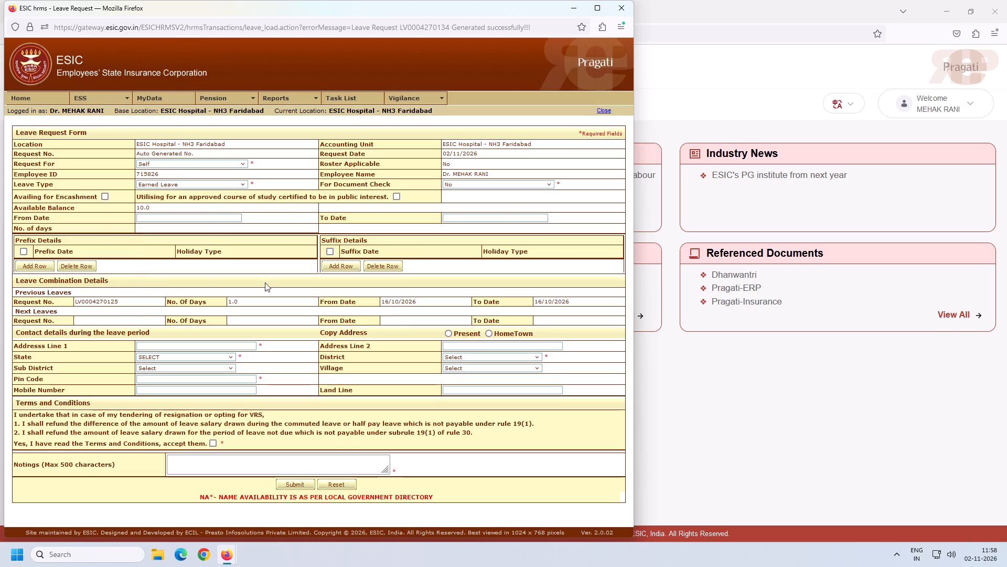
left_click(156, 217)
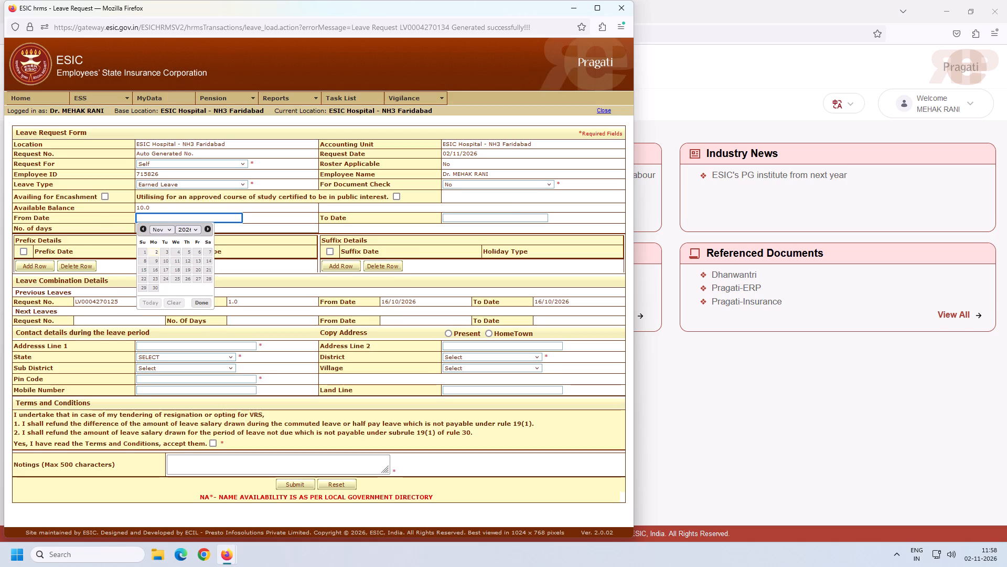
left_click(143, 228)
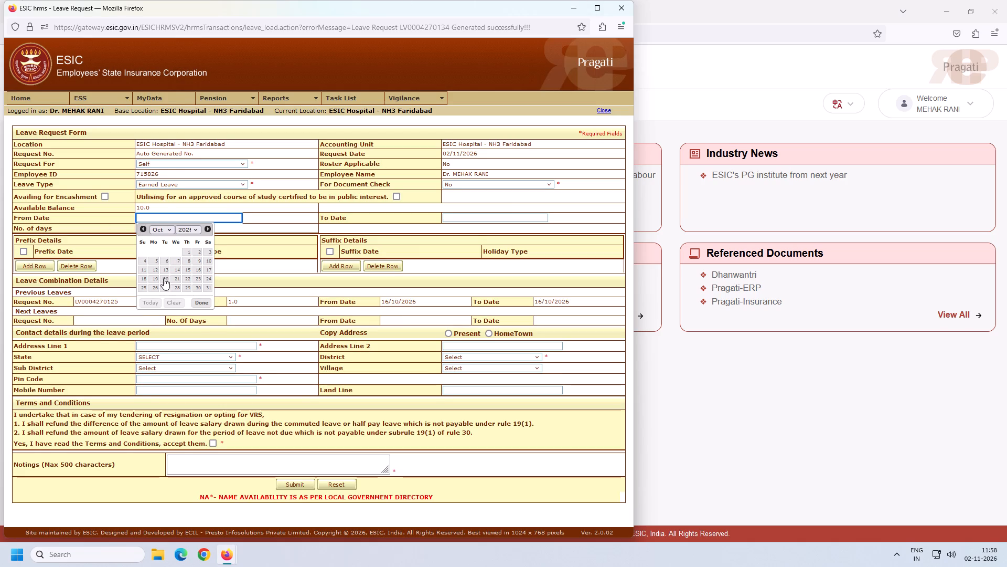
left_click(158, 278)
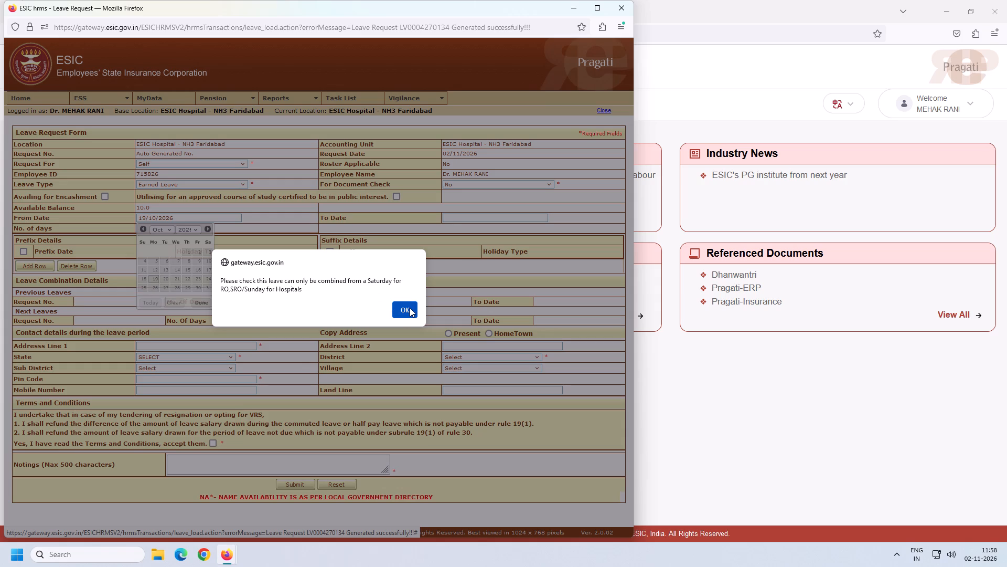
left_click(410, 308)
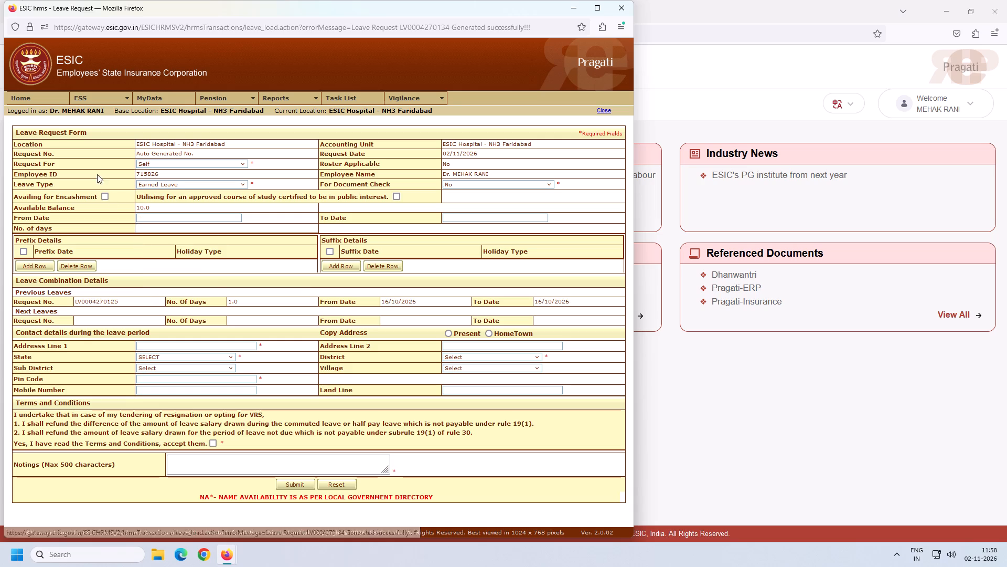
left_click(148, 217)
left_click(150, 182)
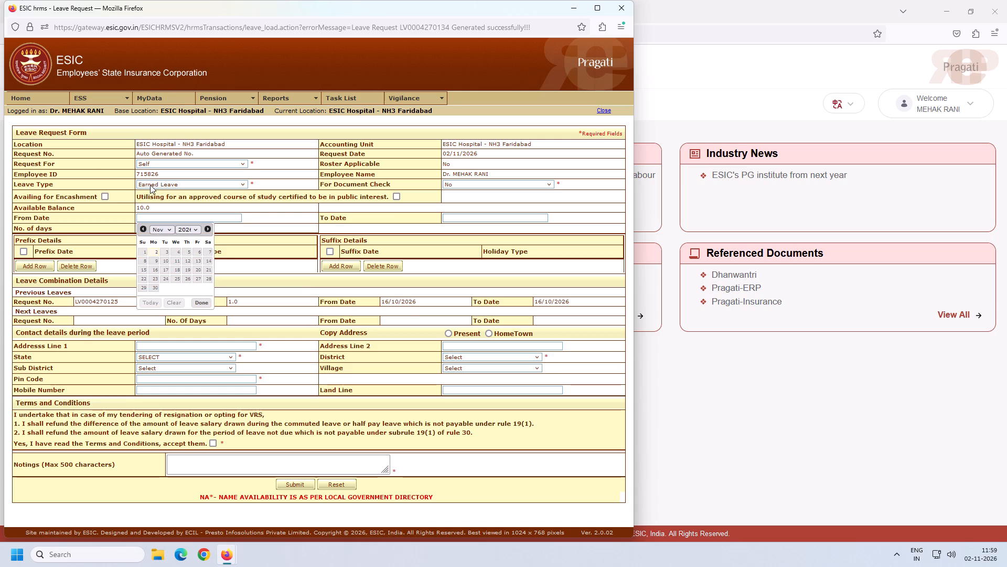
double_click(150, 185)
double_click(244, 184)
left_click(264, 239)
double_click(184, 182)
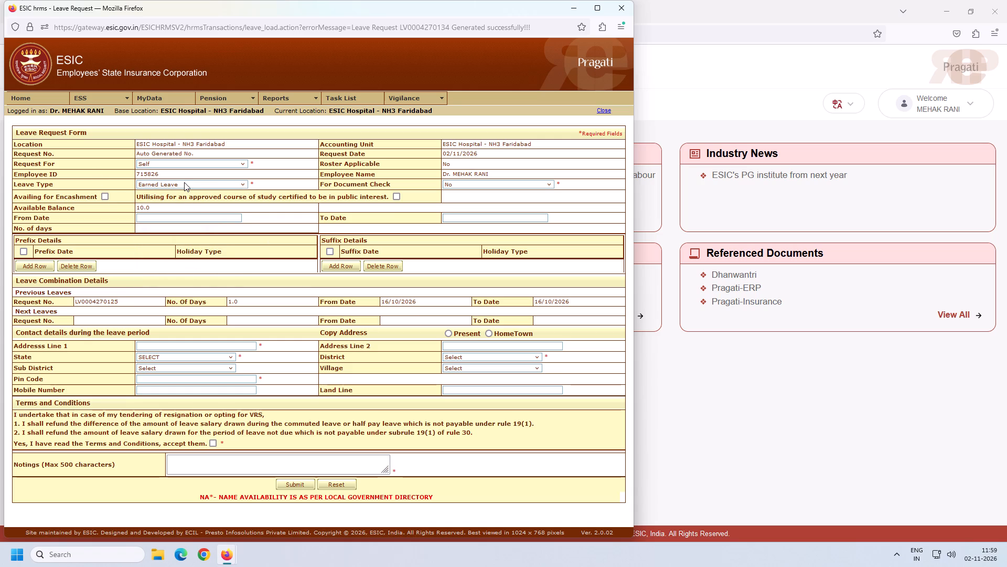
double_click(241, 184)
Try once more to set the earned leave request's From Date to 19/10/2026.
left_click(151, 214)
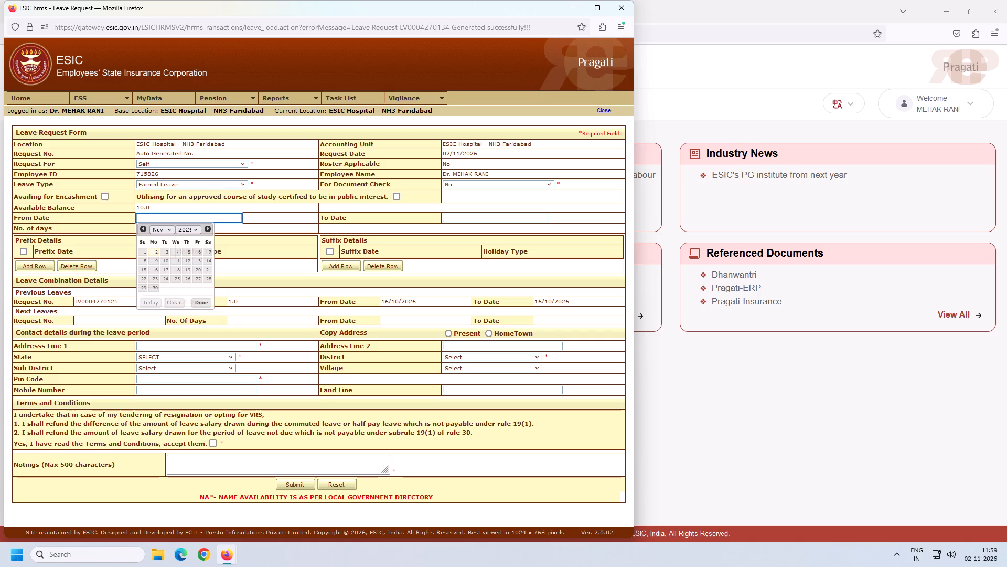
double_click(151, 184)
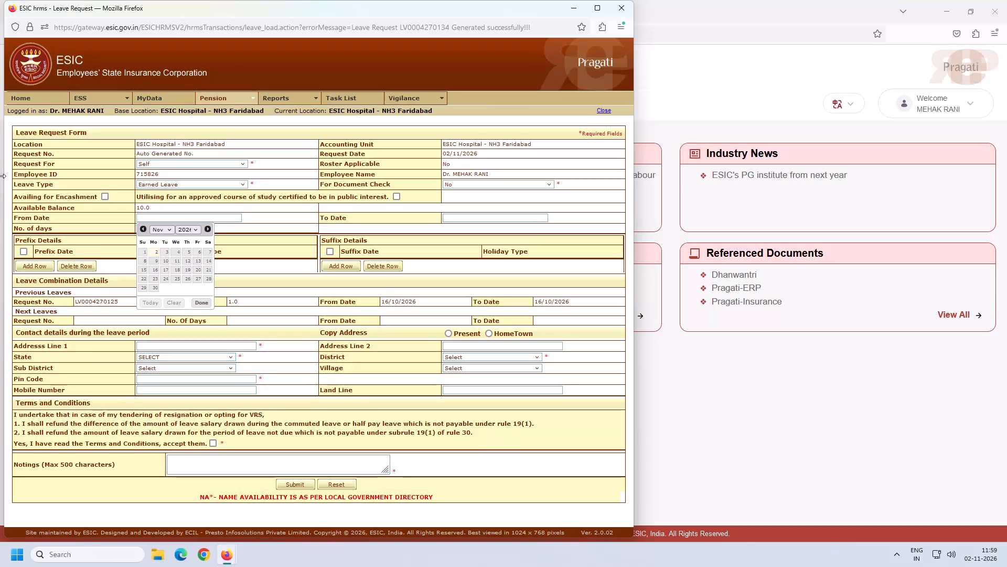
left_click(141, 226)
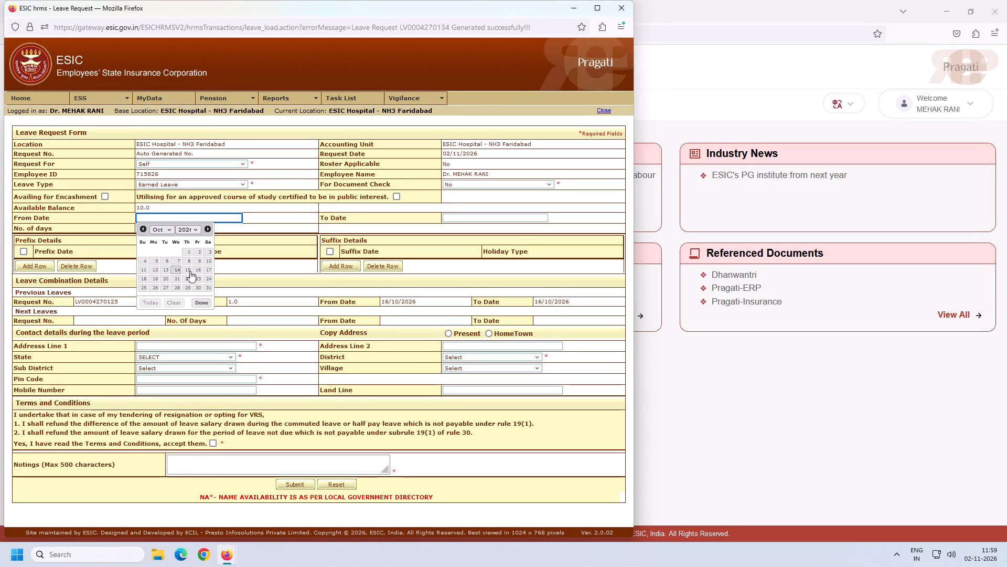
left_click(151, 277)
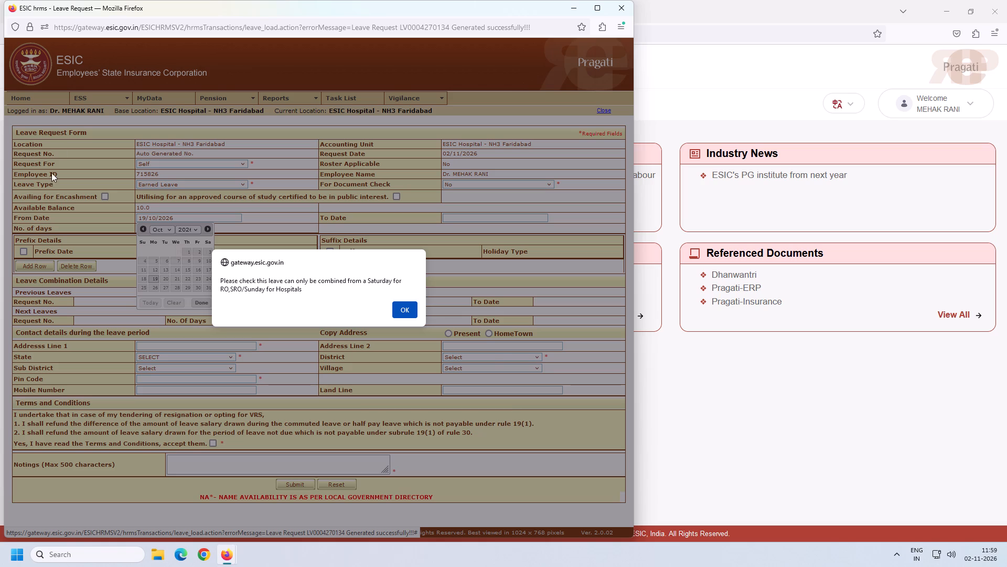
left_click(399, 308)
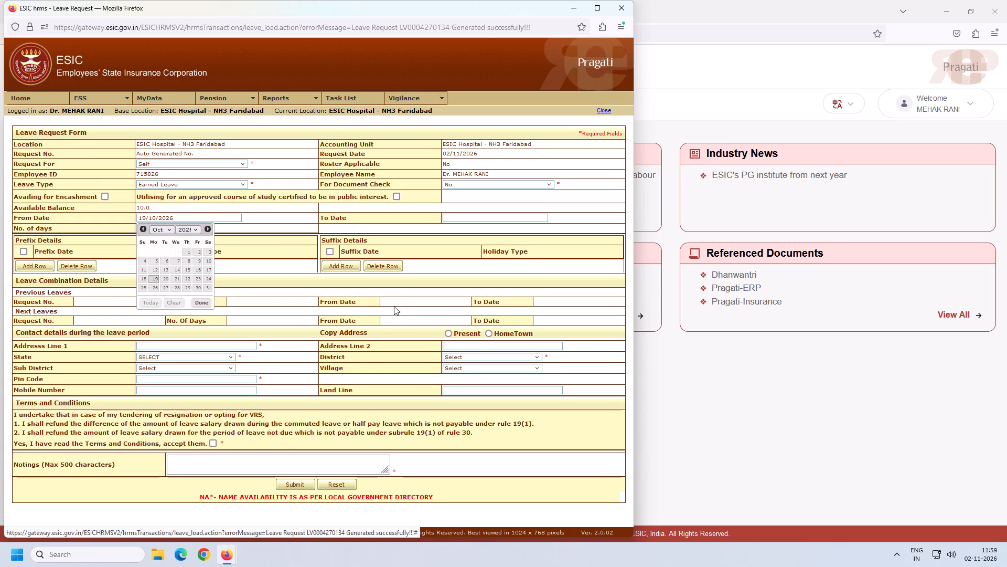
Close the leave request form without submitting the unfinished request.
double_click(164, 186)
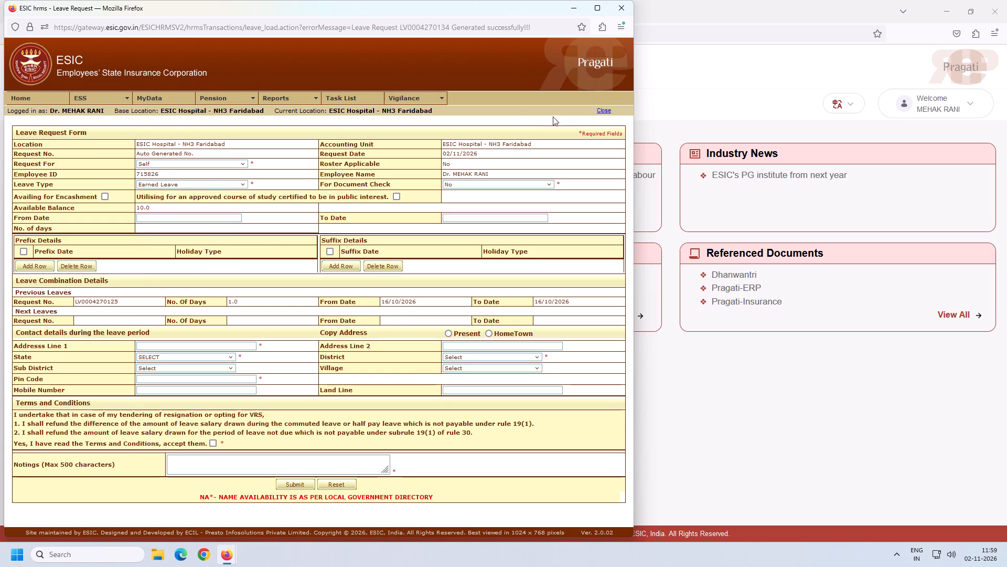
left_click(603, 110)
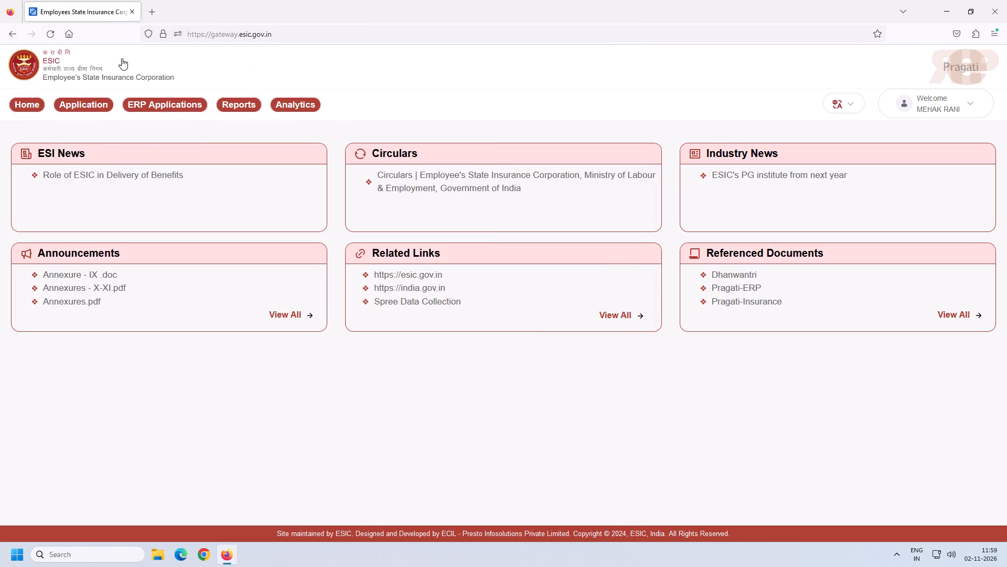
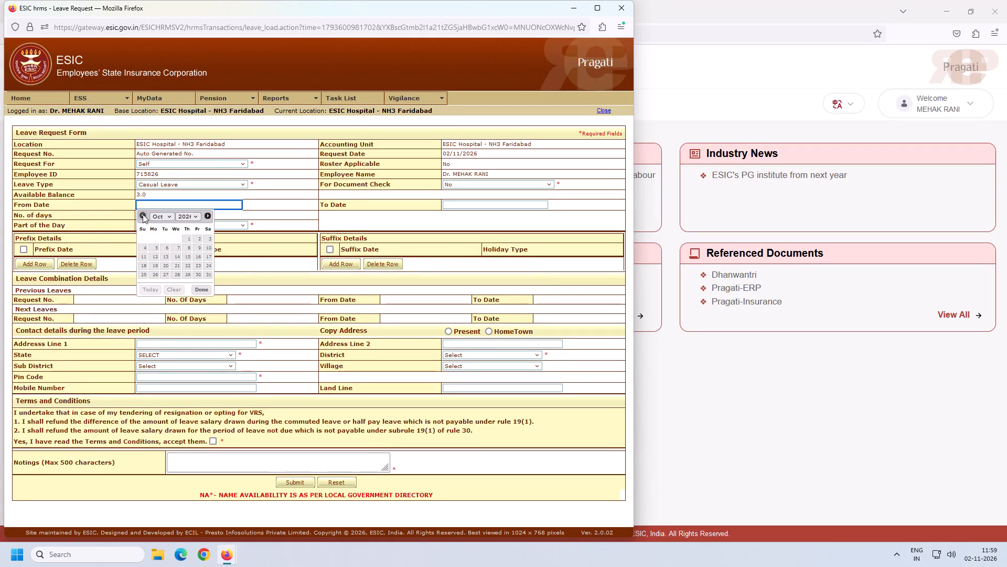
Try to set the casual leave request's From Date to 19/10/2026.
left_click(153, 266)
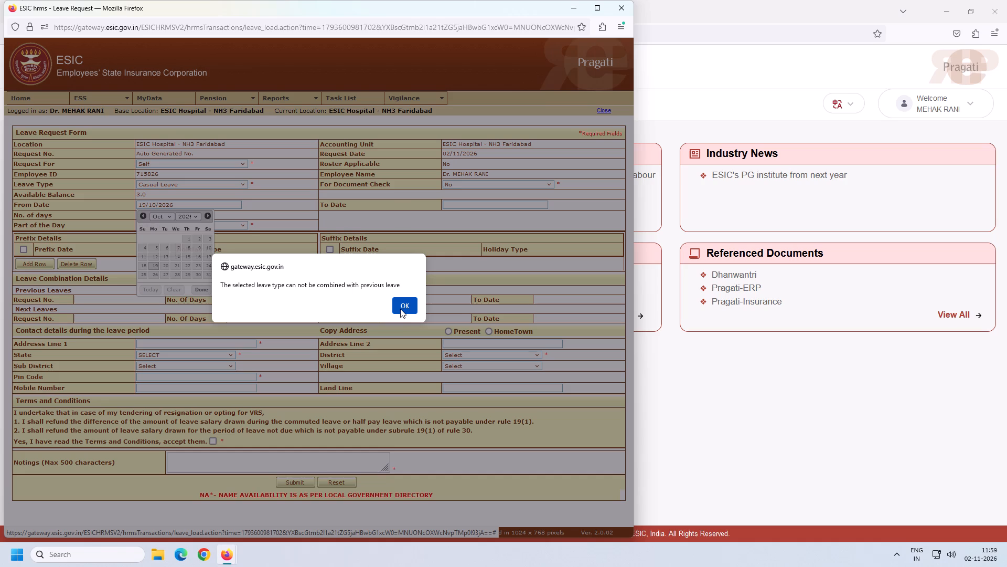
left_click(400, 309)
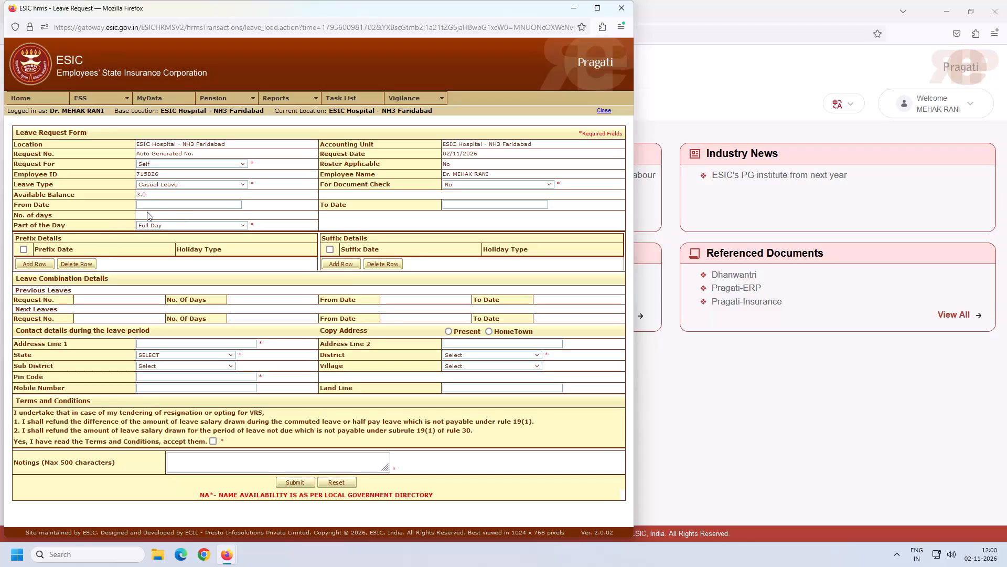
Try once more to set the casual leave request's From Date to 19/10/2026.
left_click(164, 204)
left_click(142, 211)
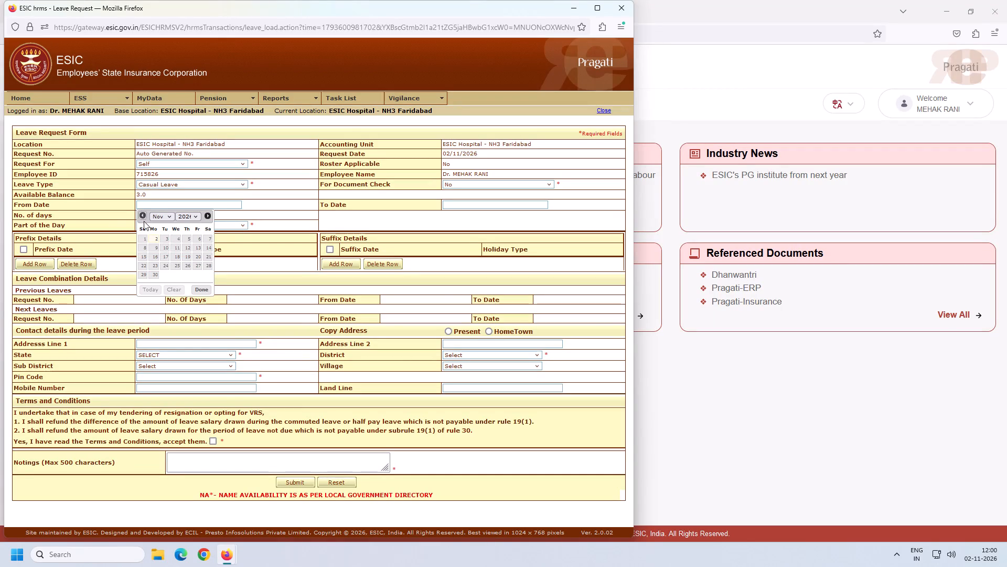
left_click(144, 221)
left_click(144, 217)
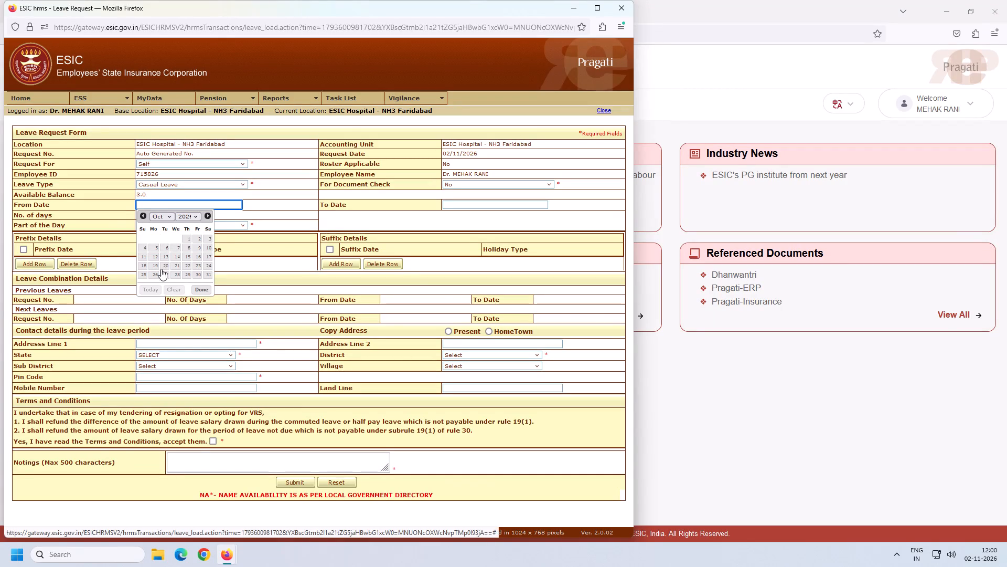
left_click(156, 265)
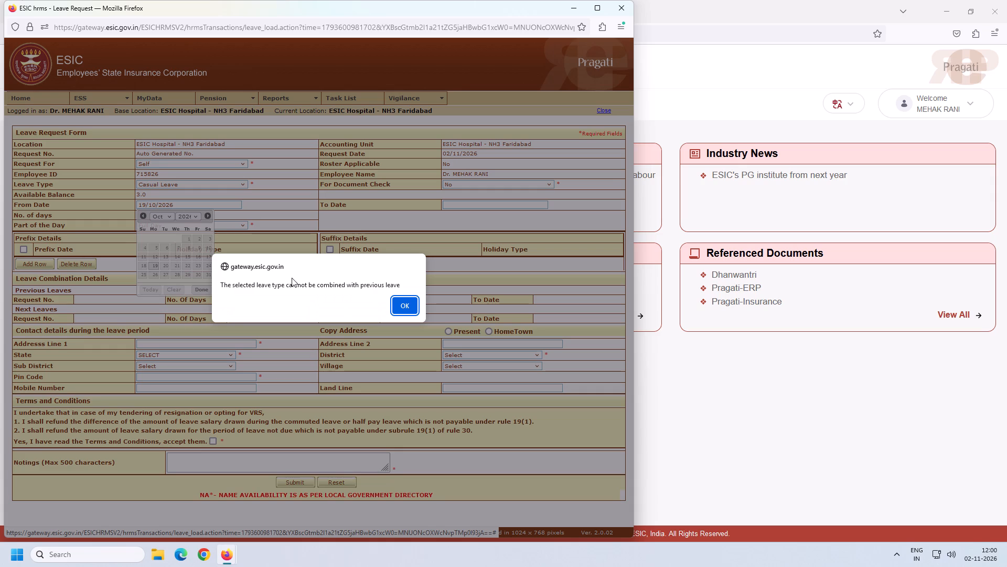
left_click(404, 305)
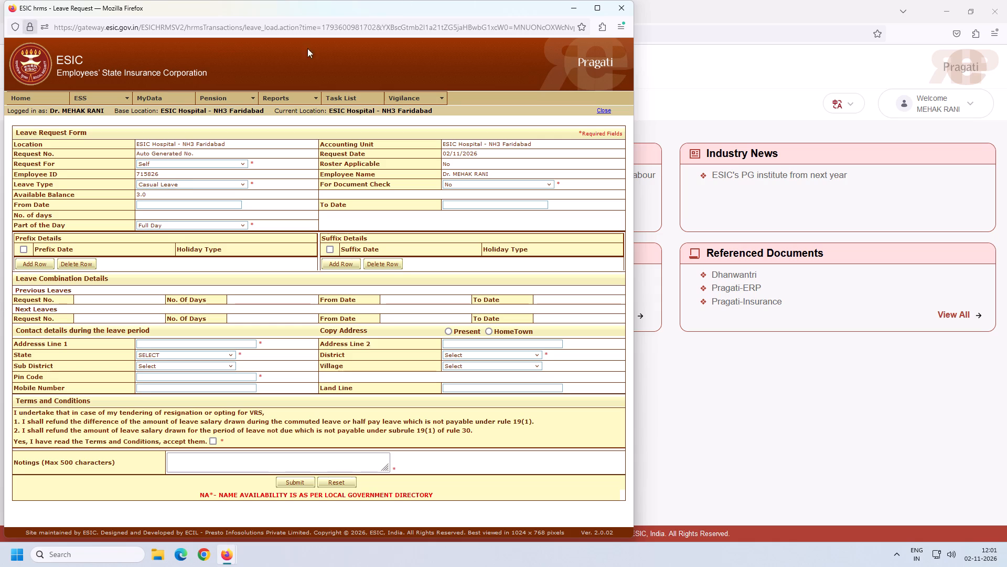
Close the leave request window without submitting the casual leave request, and minimise the main portal window.
left_click(615, 2)
left_click(952, 8)
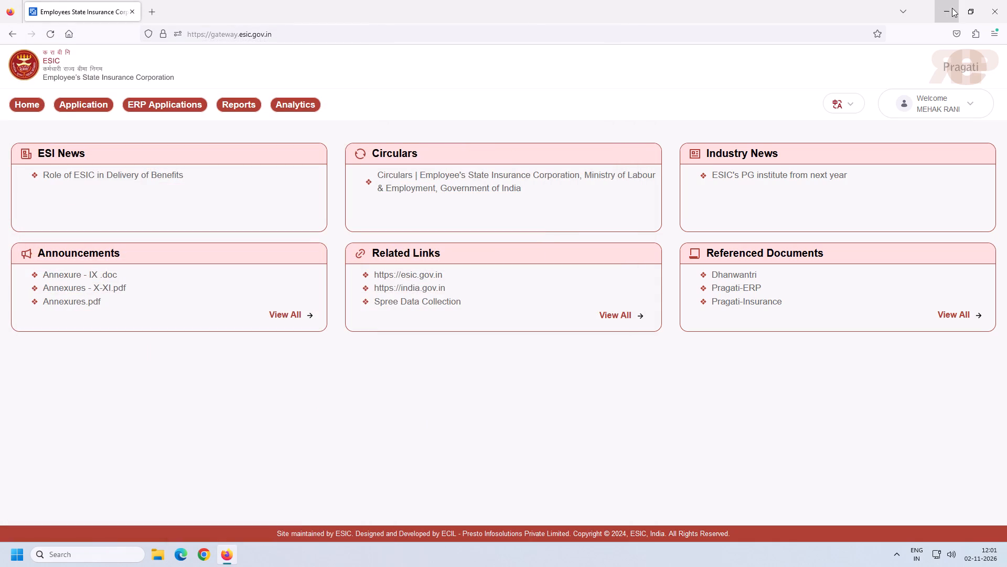